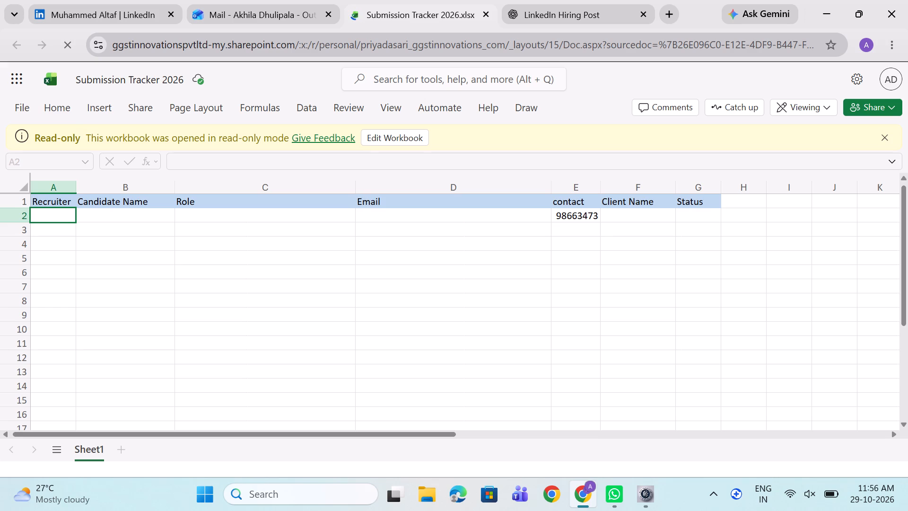
Open the read-only Submission Tracker 2026 workbook in the desktop version of Excel.
{"action": "left_click", "coordinate": [47, 217]}
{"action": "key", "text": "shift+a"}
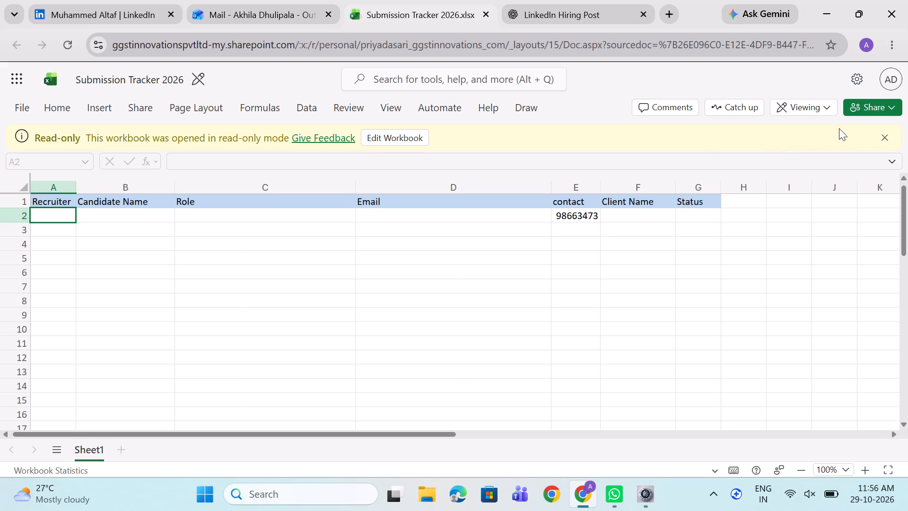
{"action": "left_click", "coordinate": [829, 110]}
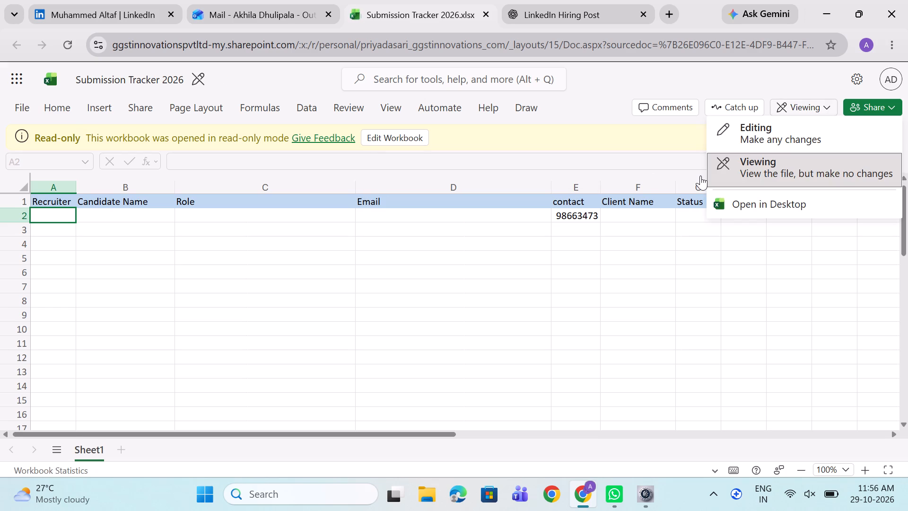
{"action": "left_click", "coordinate": [743, 206]}
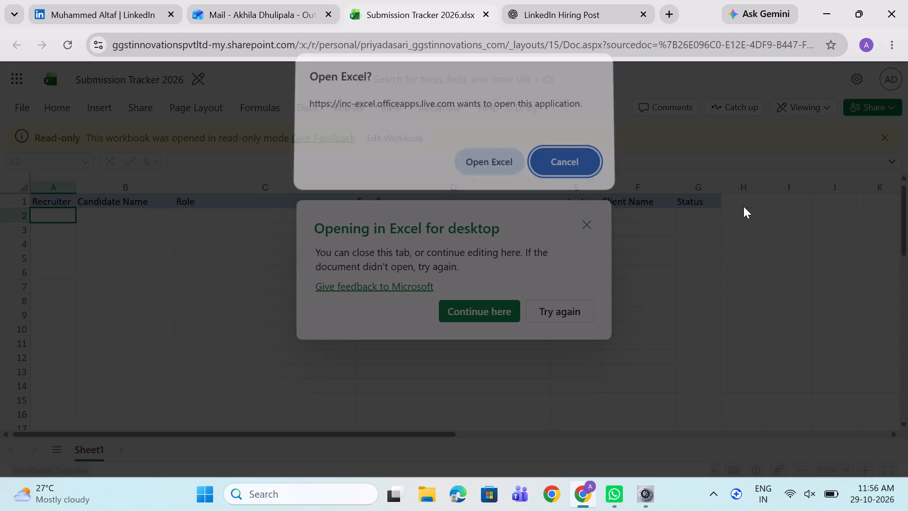
{"action": "left_click", "coordinate": [488, 164]}
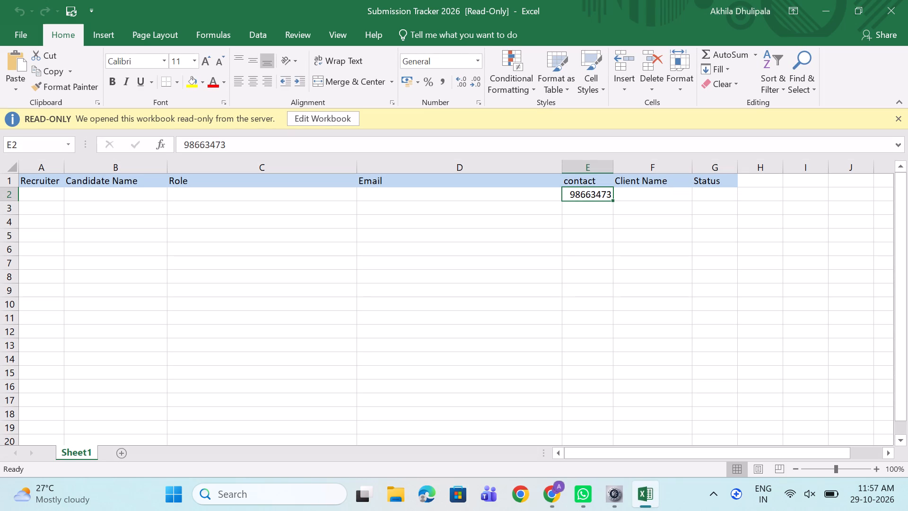
Enter Akhila as the recruiter in row 2 of the tracker.
{"action": "left_click", "coordinate": [43, 199]}
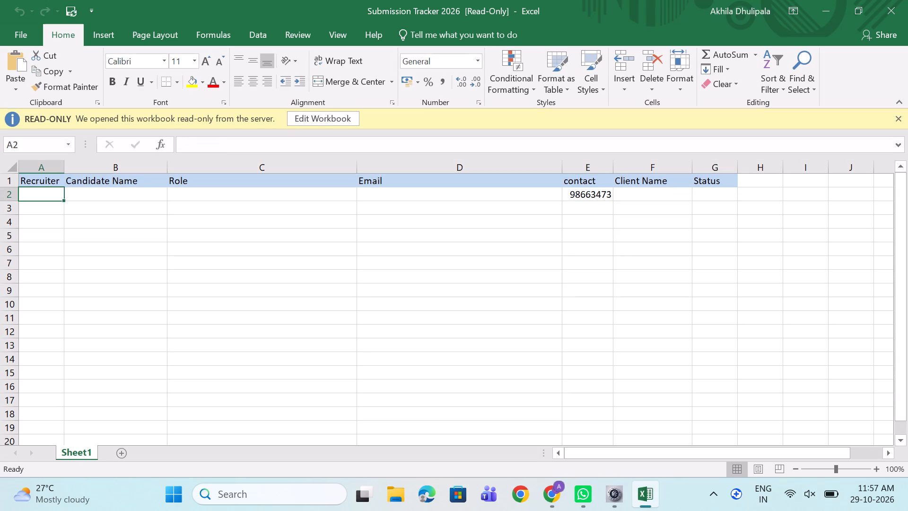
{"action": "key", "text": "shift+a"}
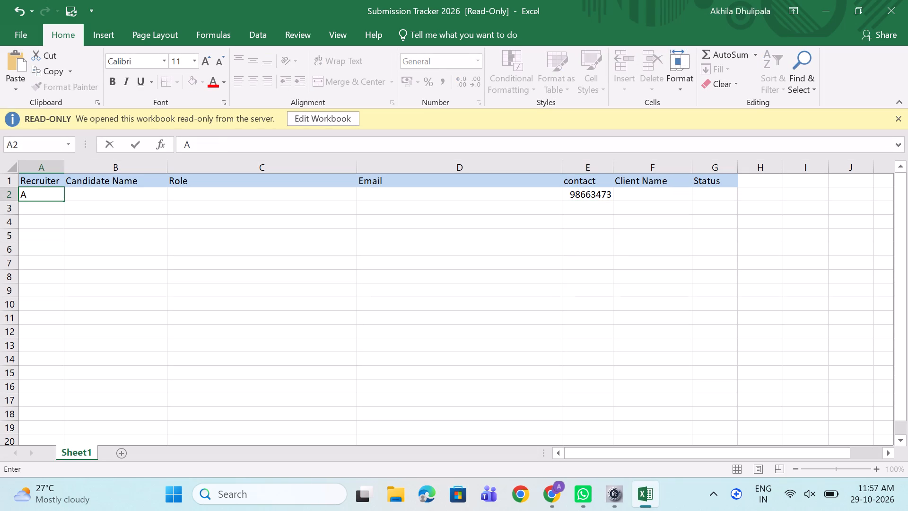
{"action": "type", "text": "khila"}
Enter the candidate's full name in row 2 under Candidate Name.
{"action": "left_click", "coordinate": [86, 198]}
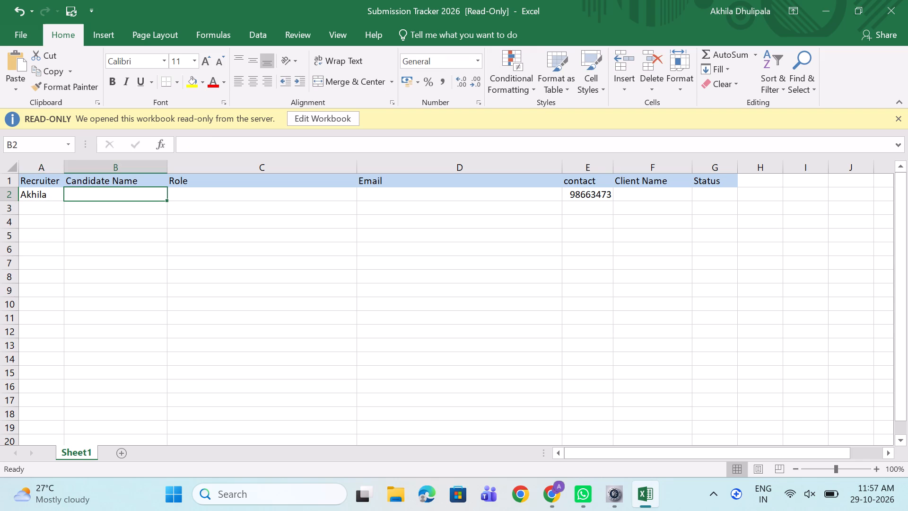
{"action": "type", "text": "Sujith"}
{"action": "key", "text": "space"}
{"action": "left_click", "coordinate": [86, 195]}
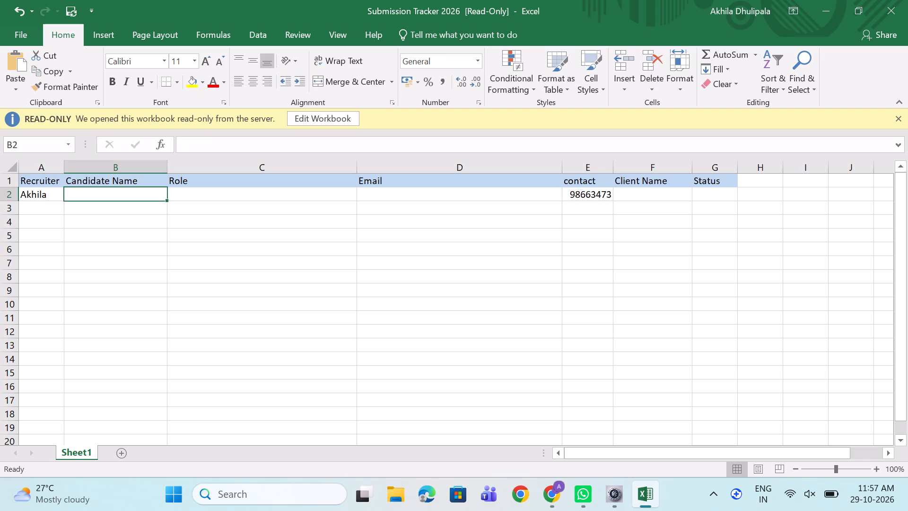
{"action": "triple_click", "coordinate": [86, 195]}
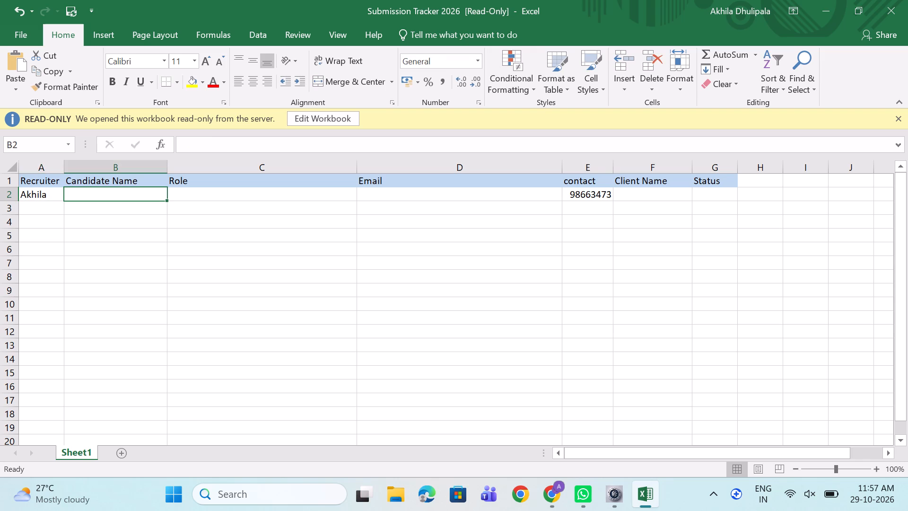
{"action": "left_click", "coordinate": [92, 194]}
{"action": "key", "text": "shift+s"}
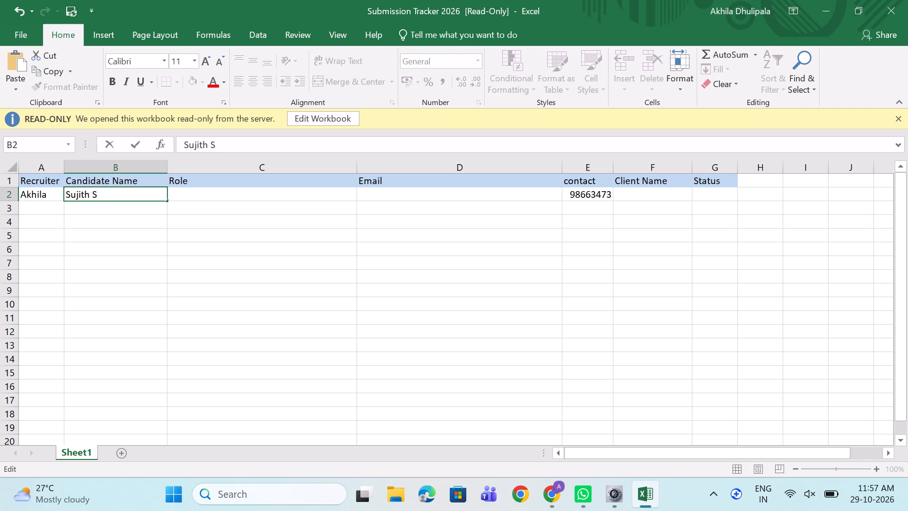
{"action": "key", "text": "BackSpace"}
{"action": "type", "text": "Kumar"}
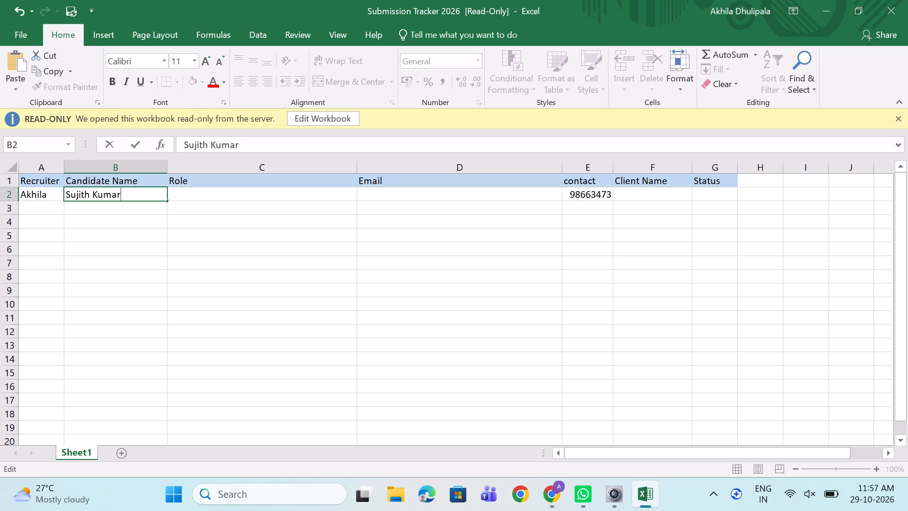
Enter IBM MDM as the candidate's role in row 2.
{"action": "left_click", "coordinate": [195, 197]}
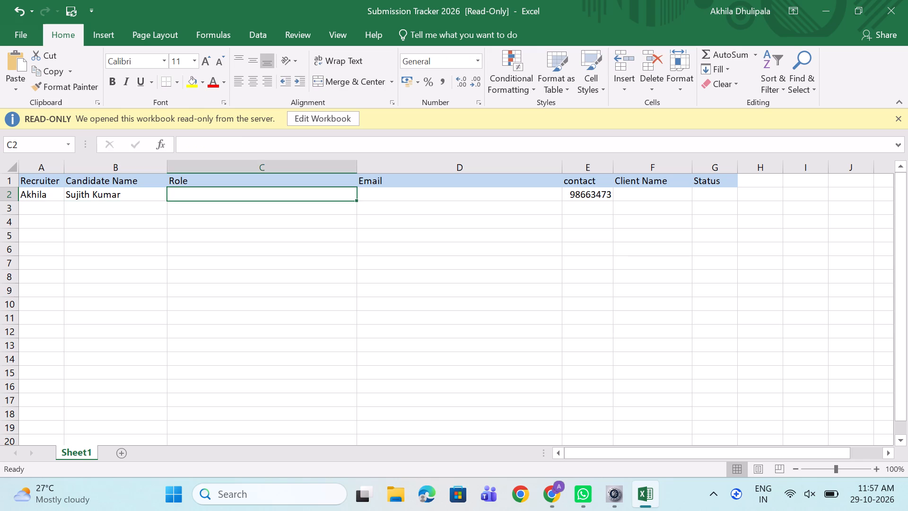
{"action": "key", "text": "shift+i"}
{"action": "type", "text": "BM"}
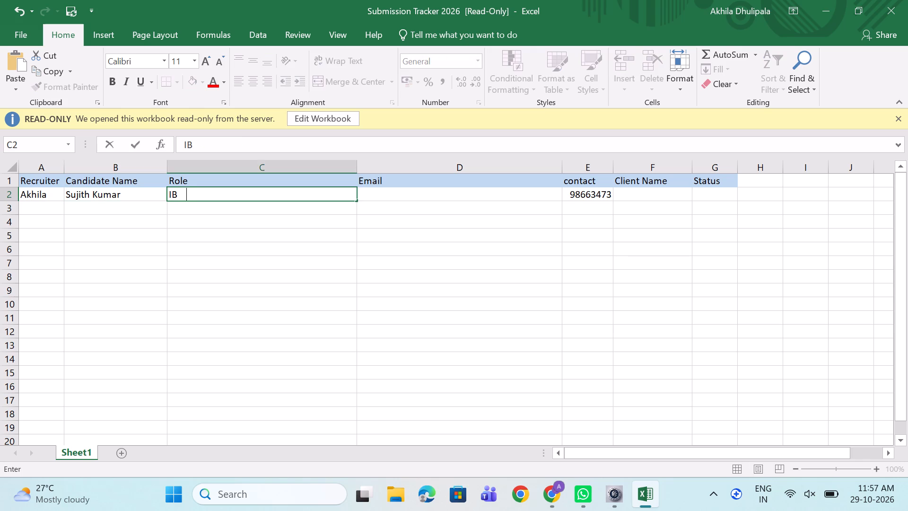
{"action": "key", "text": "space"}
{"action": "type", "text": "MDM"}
{"action": "left_click", "coordinate": [384, 198]}
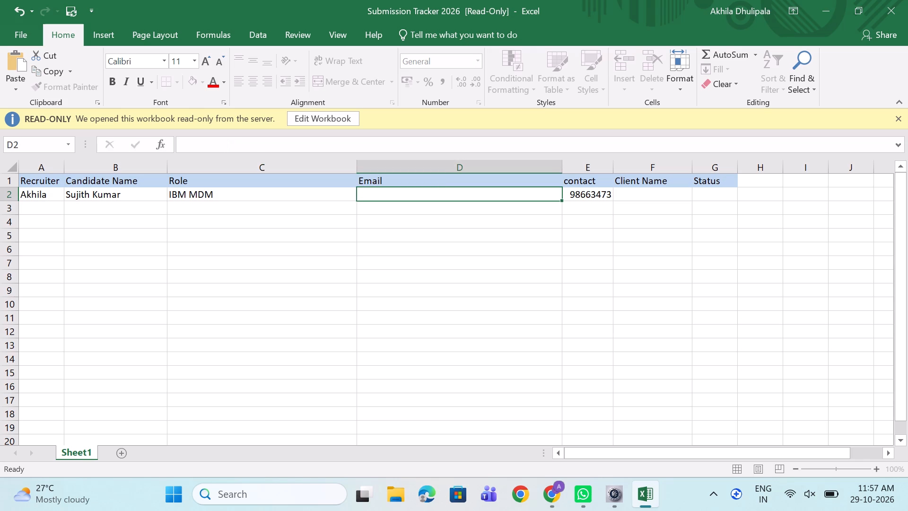
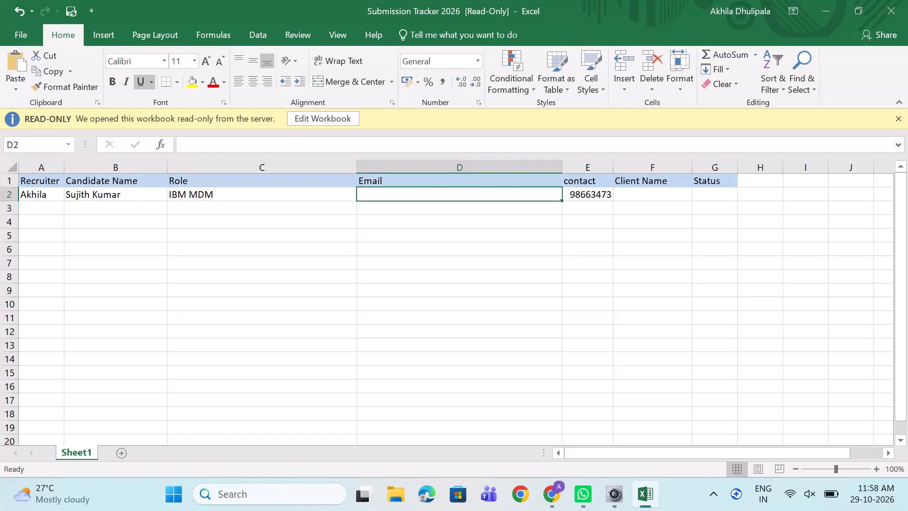
Enter the candidate's email address in row 2 under Email.
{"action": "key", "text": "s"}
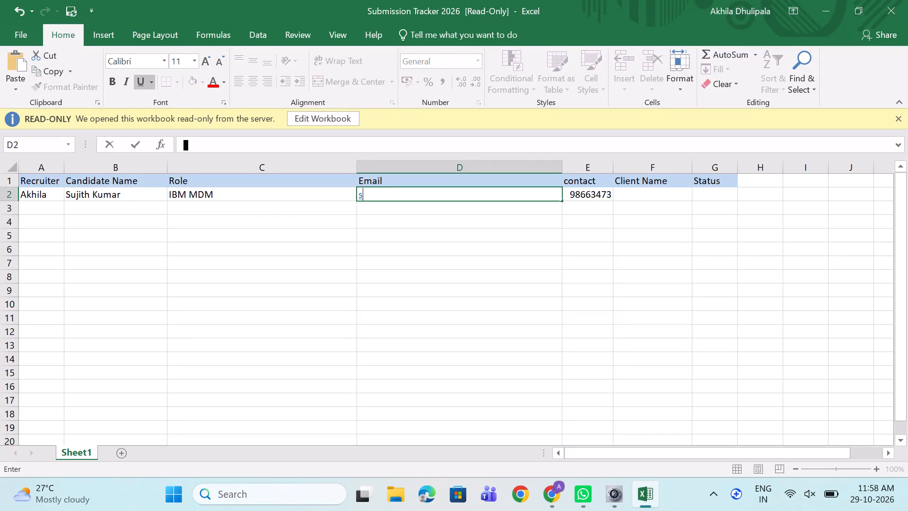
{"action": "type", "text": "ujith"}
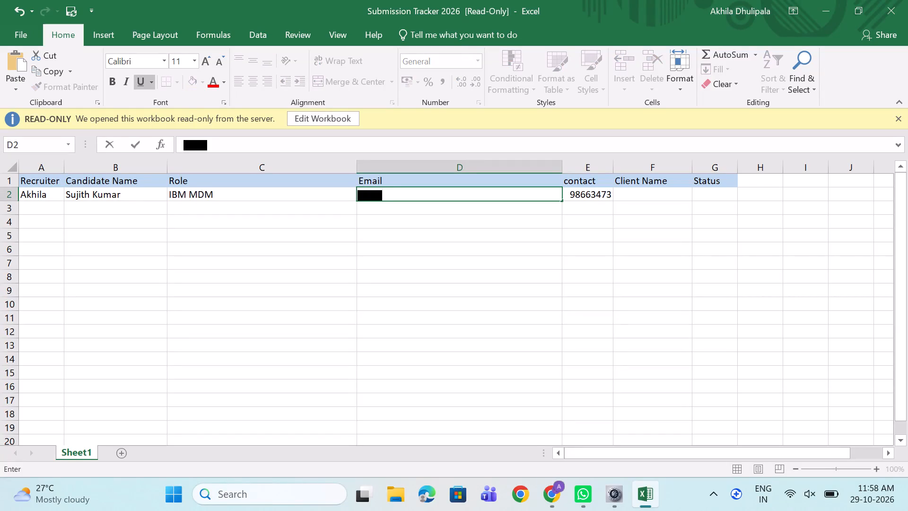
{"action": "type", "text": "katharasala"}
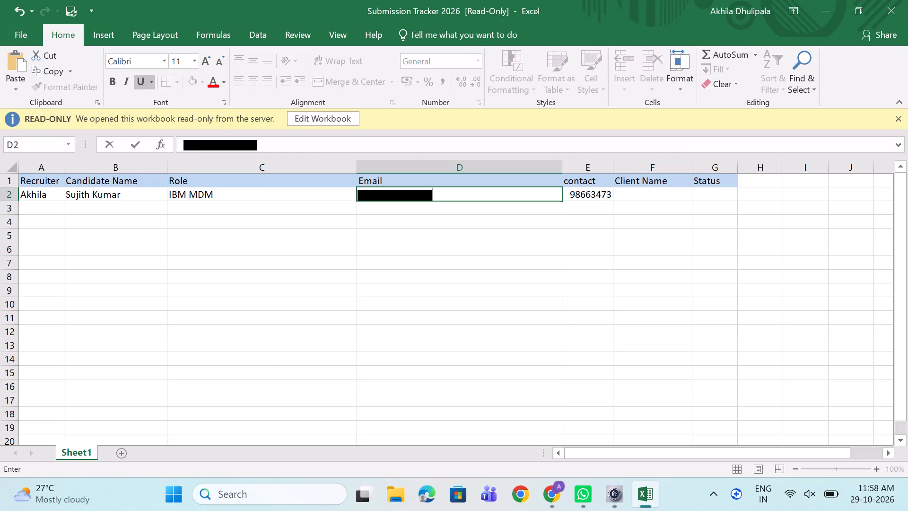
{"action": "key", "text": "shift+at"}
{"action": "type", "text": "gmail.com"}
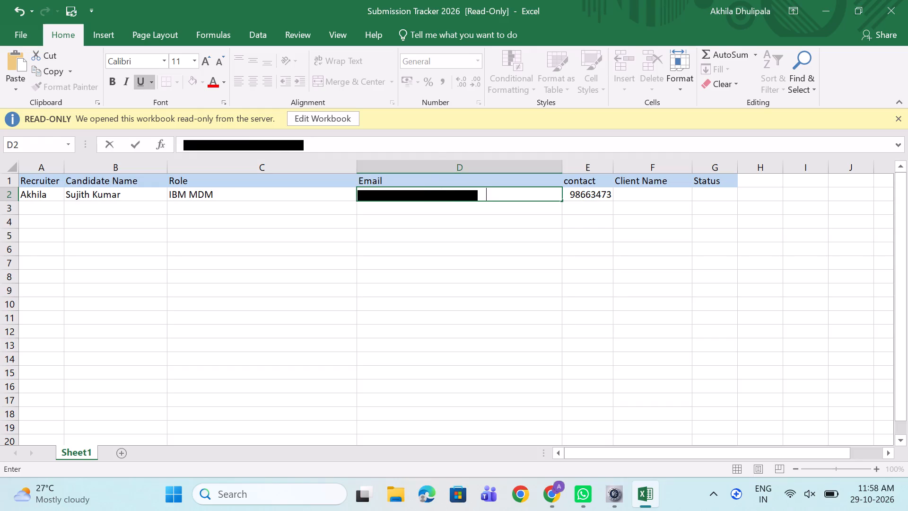
{"action": "left_click", "coordinate": [607, 197]}
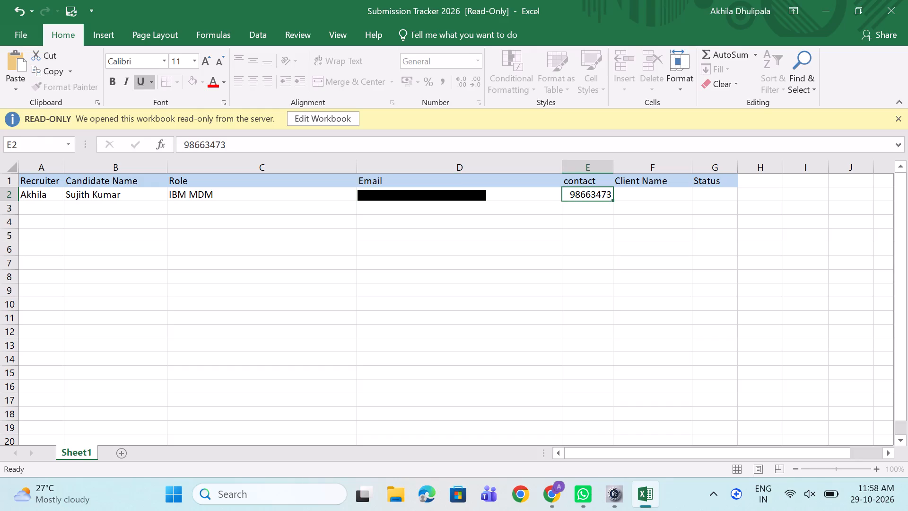
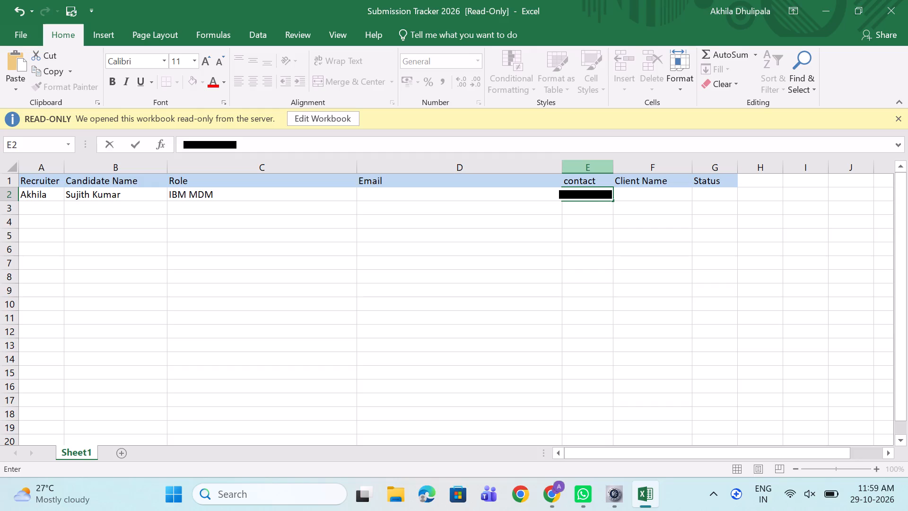
Widen the contact column so there is extra room around the number entered in row 2.
{"action": "left_click", "coordinate": [613, 171]}
{"action": "left_click_drag", "start_coordinate": [618, 167], "coordinate": [620, 166]}
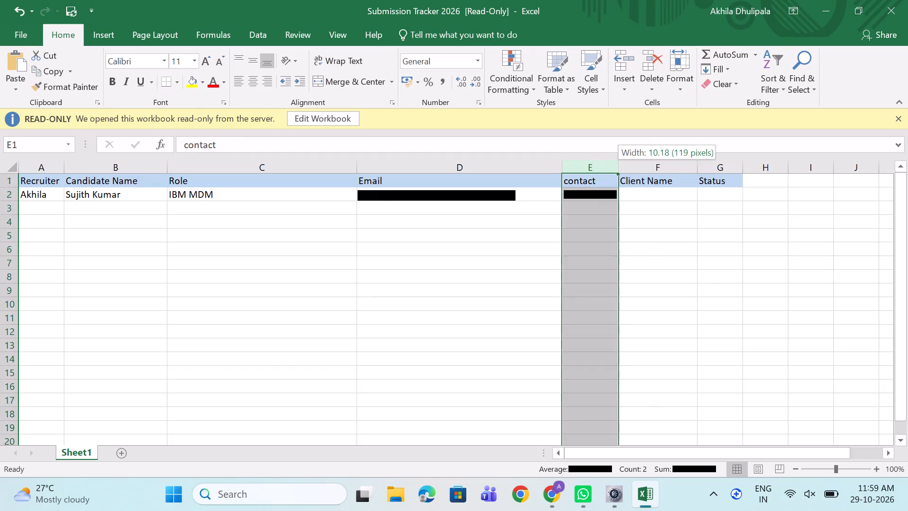
{"action": "left_click_drag", "start_coordinate": [620, 166], "coordinate": [634, 166]}
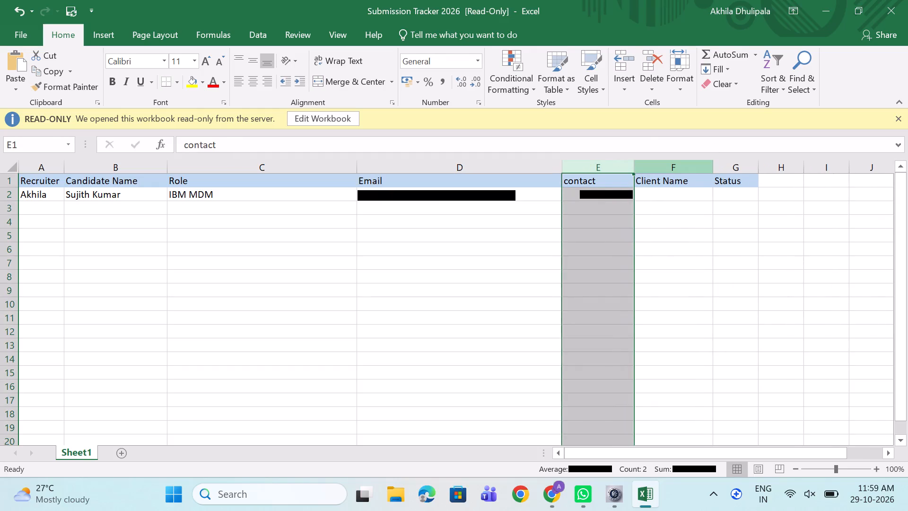
Enter LTI as the client name in row 2 of the tracker.
{"action": "left_click", "coordinate": [657, 196]}
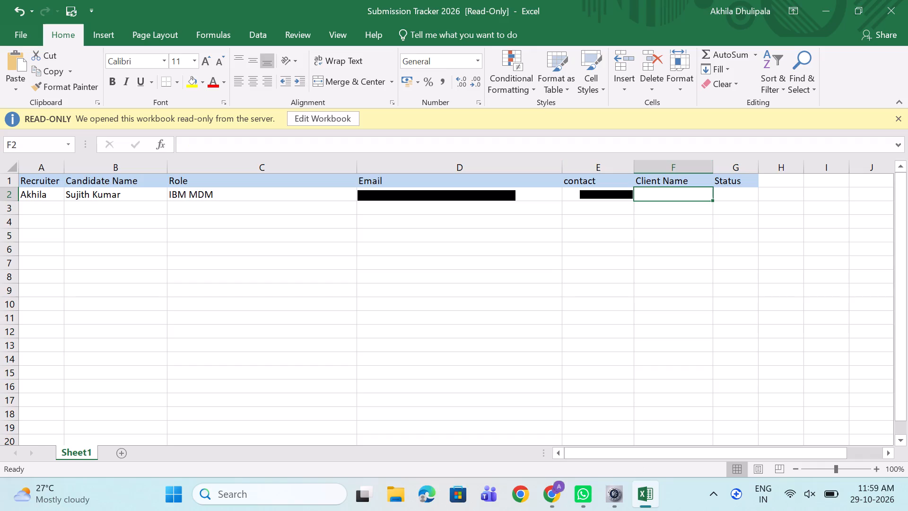
{"action": "key", "text": "shift+l"}
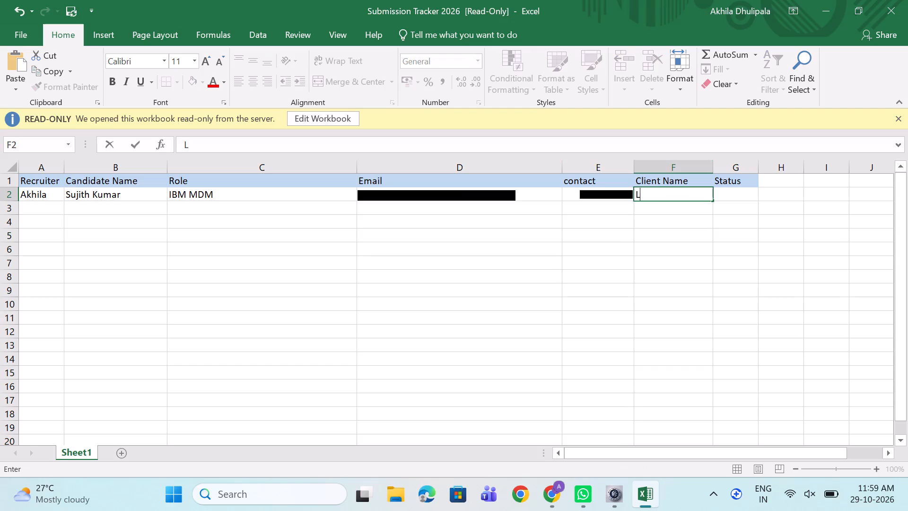
{"action": "type", "text": "TI"}
Widen the Status column to a width of about 10.09.
{"action": "left_click", "coordinate": [727, 196]}
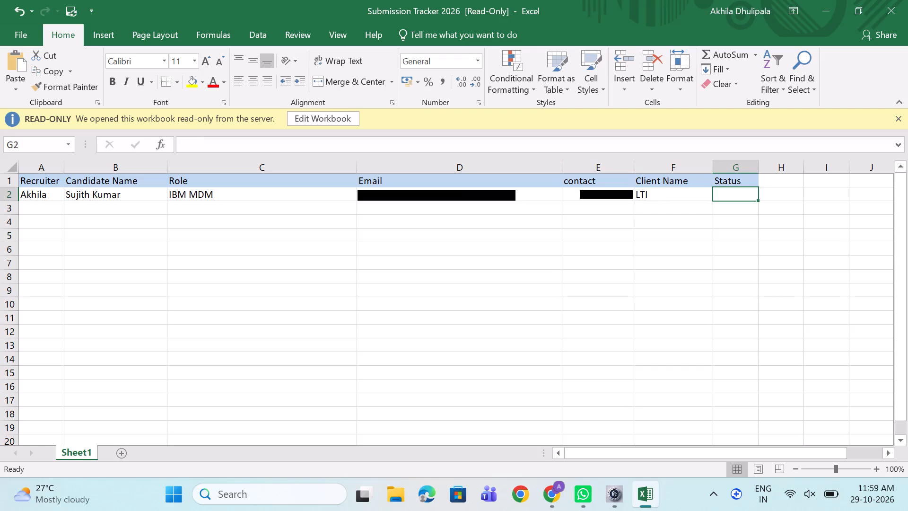
{"action": "left_click_drag", "start_coordinate": [759, 168], "coordinate": [769, 167]}
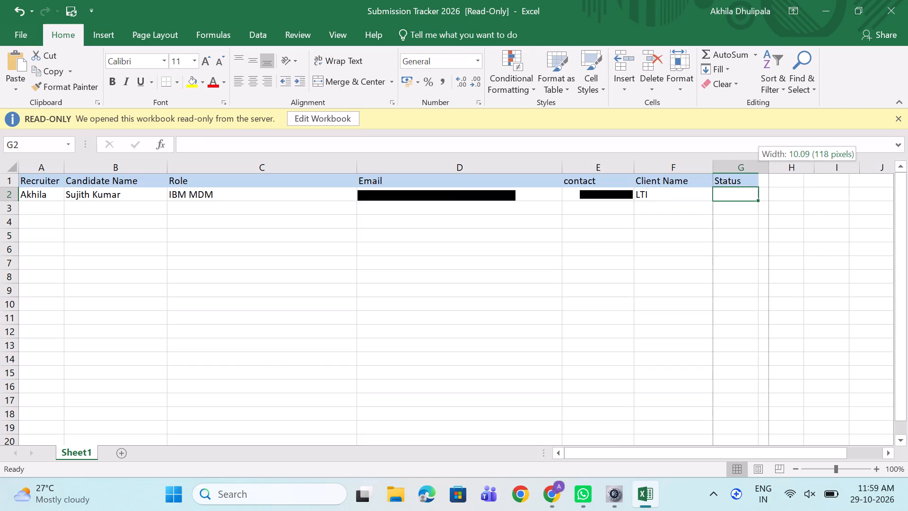
{"action": "left_click_drag", "start_coordinate": [769, 167], "coordinate": [769, 166]}
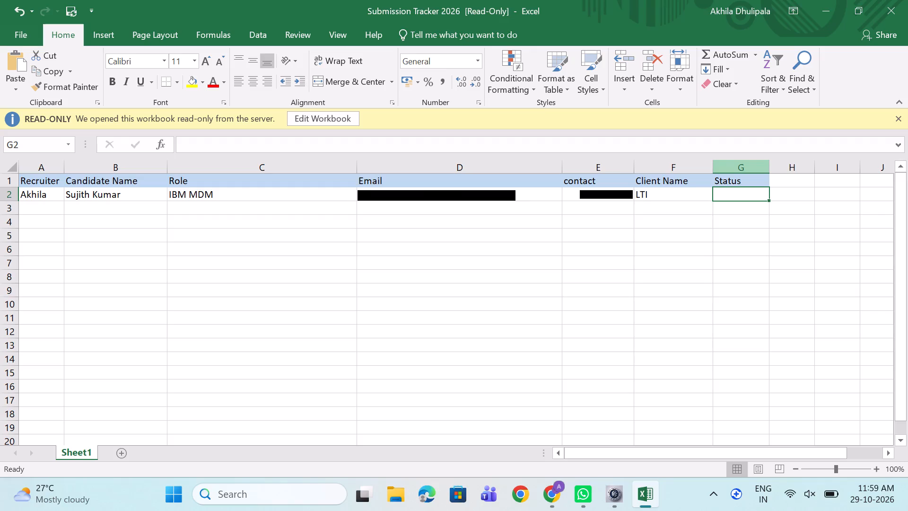
Enter Submitted as the candidate's status in row 2.
{"action": "left_click", "coordinate": [722, 194]}
{"action": "key", "text": "shift+s"}
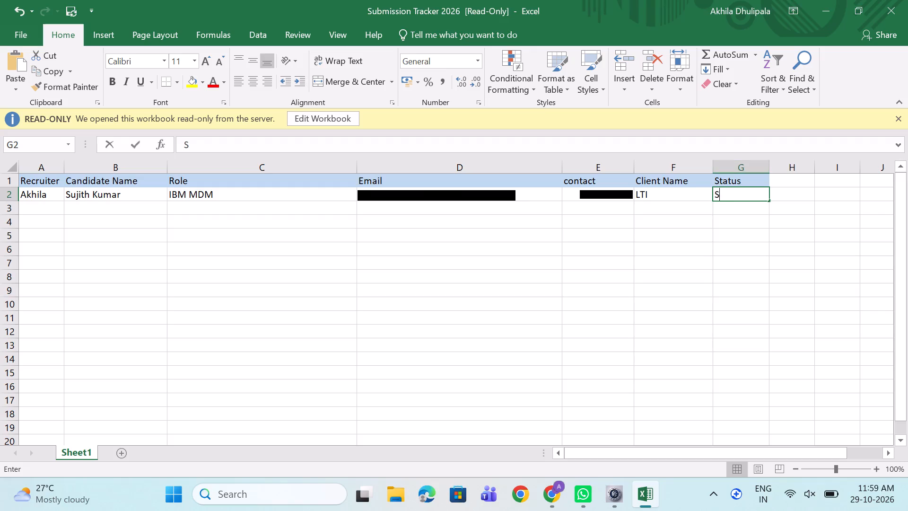
{"action": "type", "text": "ubmitted"}
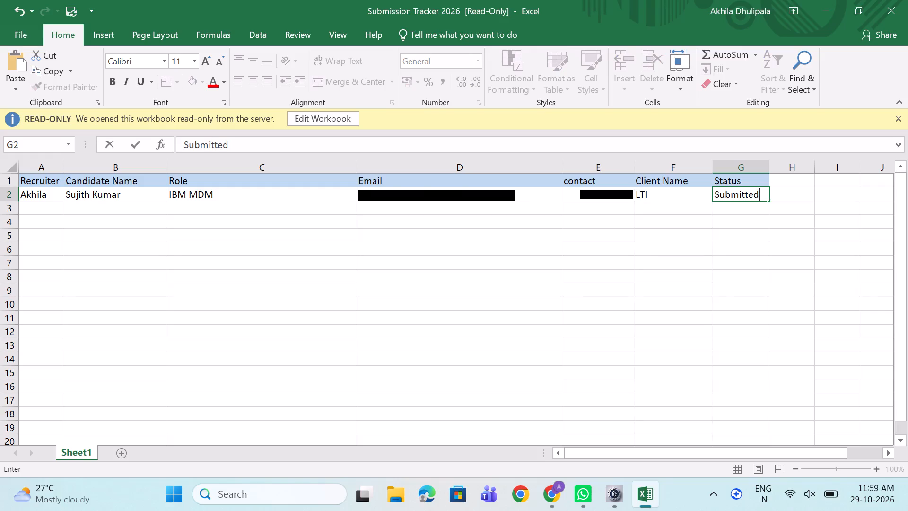
Center the contents of the whole candidate entry row, row 2, horizontally.
{"action": "left_click", "coordinate": [11, 195]}
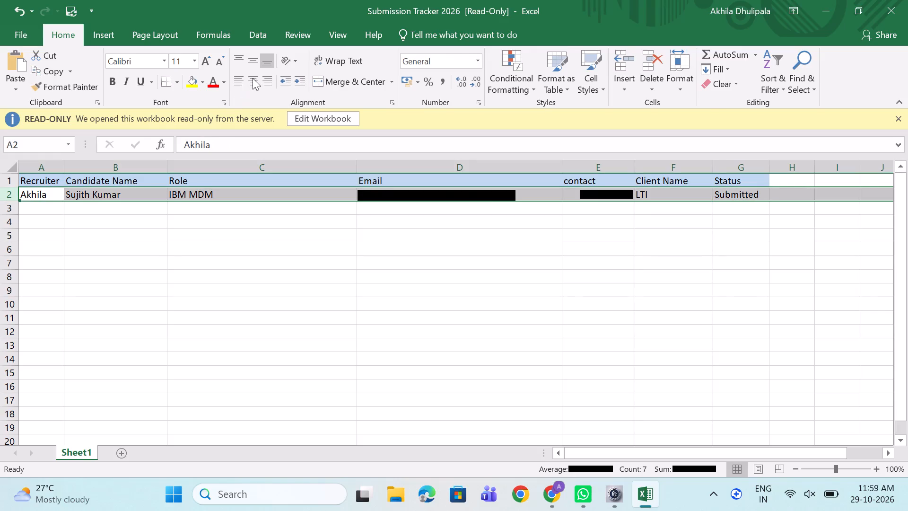
{"action": "left_click", "coordinate": [253, 78]}
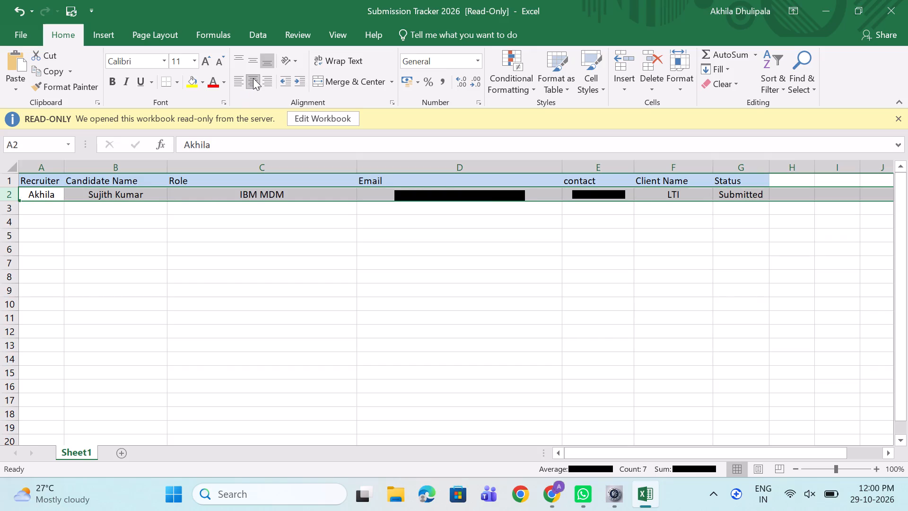
{"action": "left_click", "coordinate": [314, 301]}
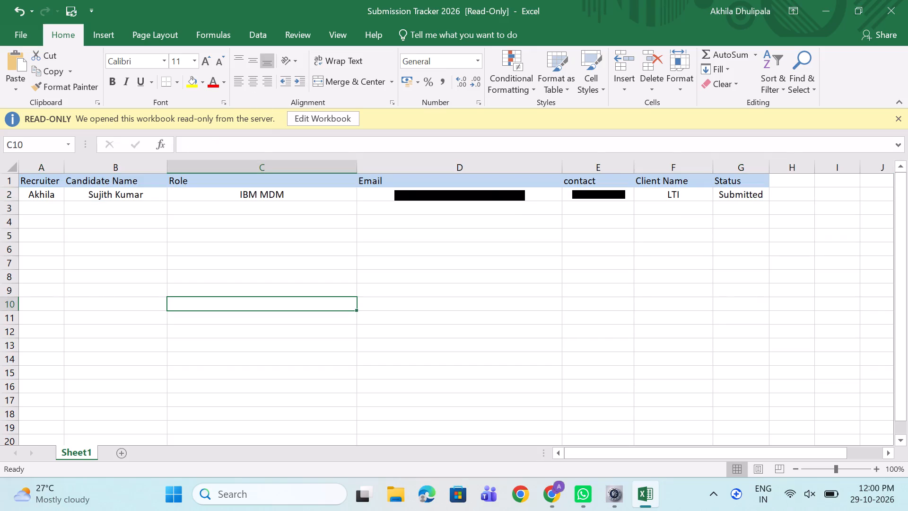
Center the column headings in row 1 horizontally within their cells.
{"action": "left_click", "coordinate": [9, 180]}
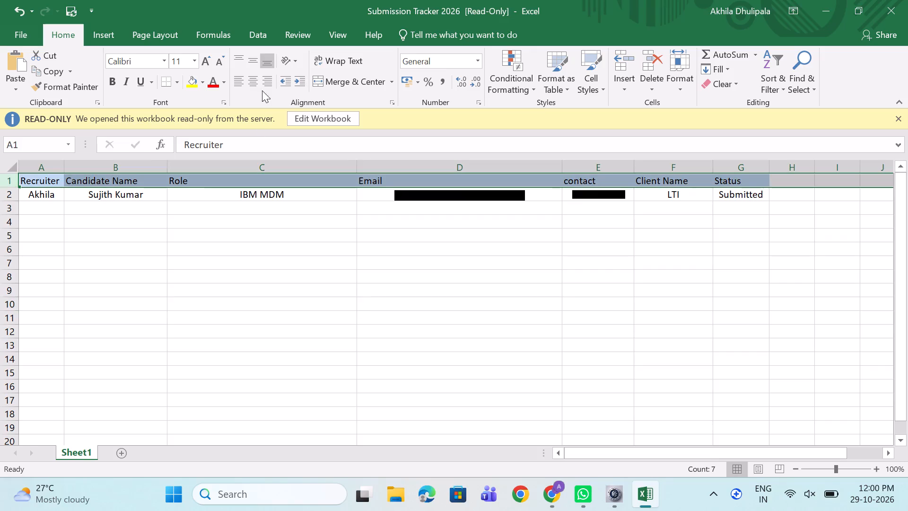
{"action": "left_click", "coordinate": [255, 78]}
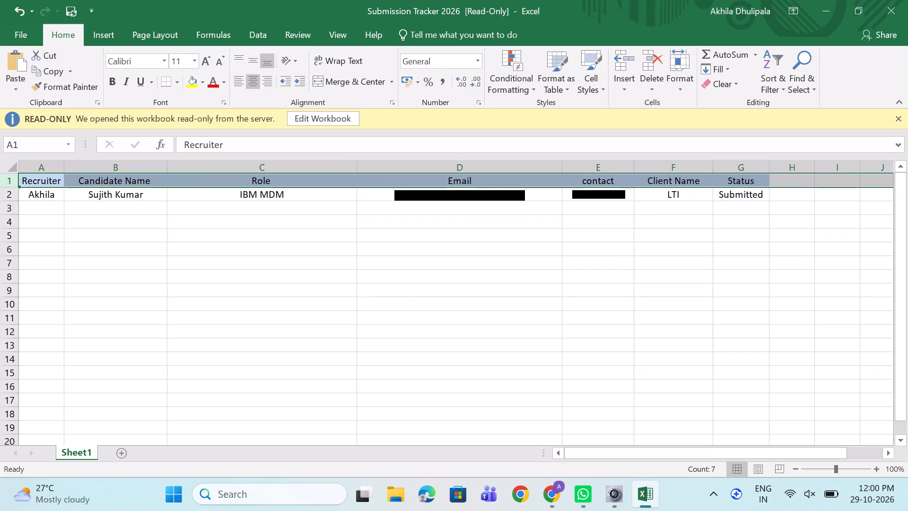
{"action": "left_click", "coordinate": [329, 266]}
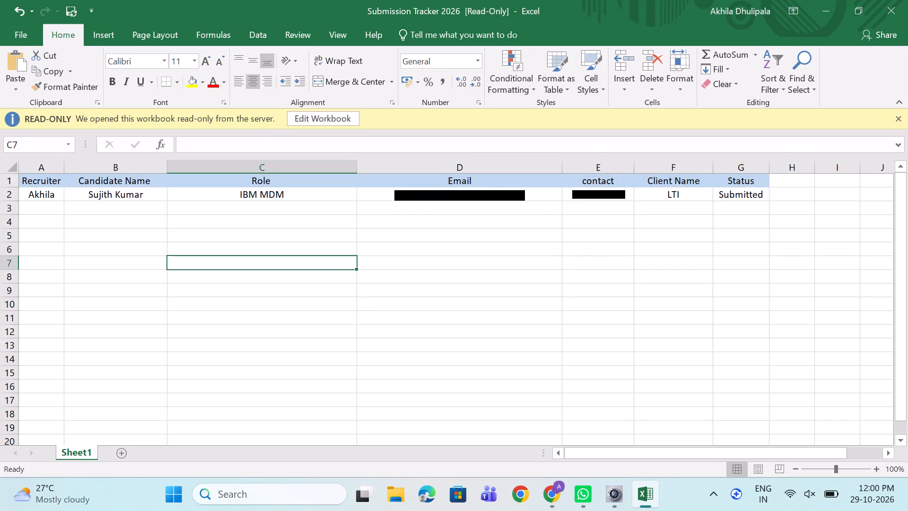
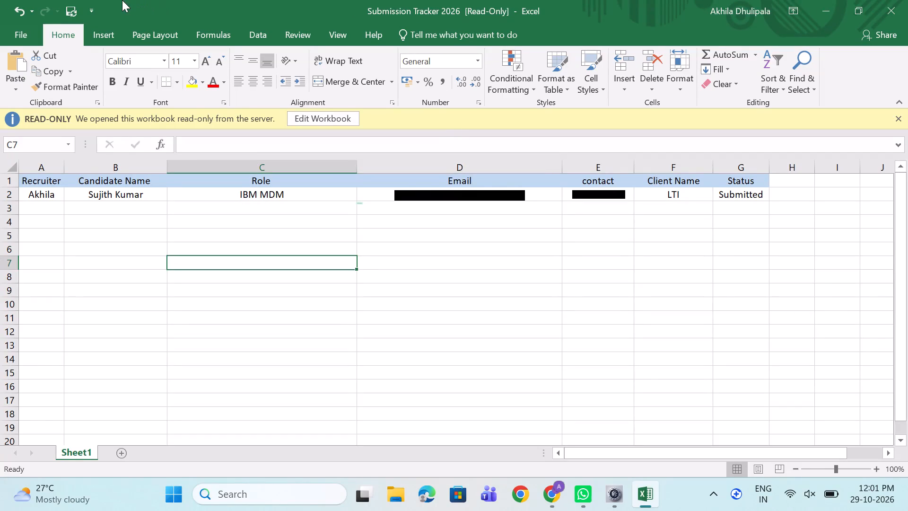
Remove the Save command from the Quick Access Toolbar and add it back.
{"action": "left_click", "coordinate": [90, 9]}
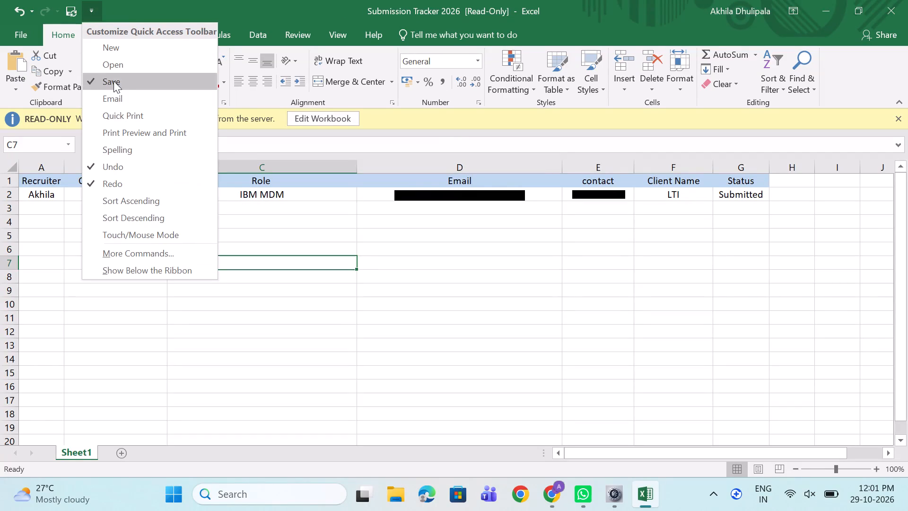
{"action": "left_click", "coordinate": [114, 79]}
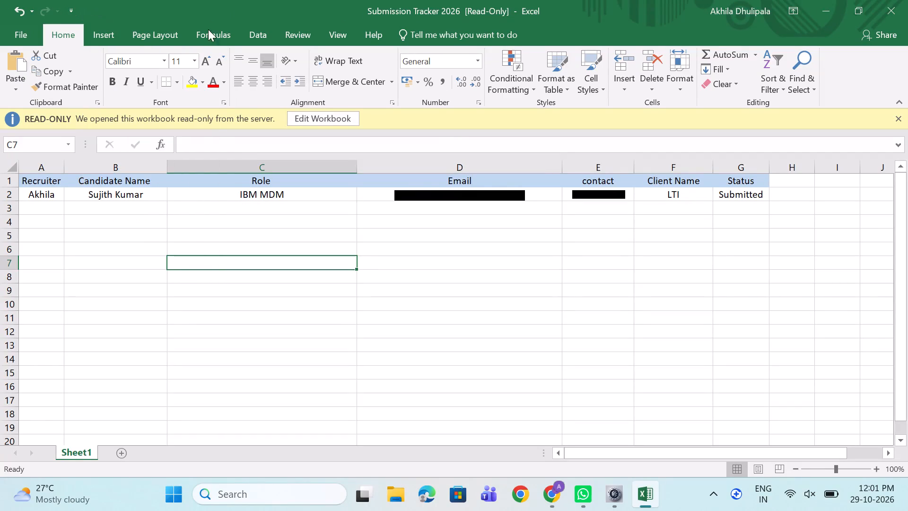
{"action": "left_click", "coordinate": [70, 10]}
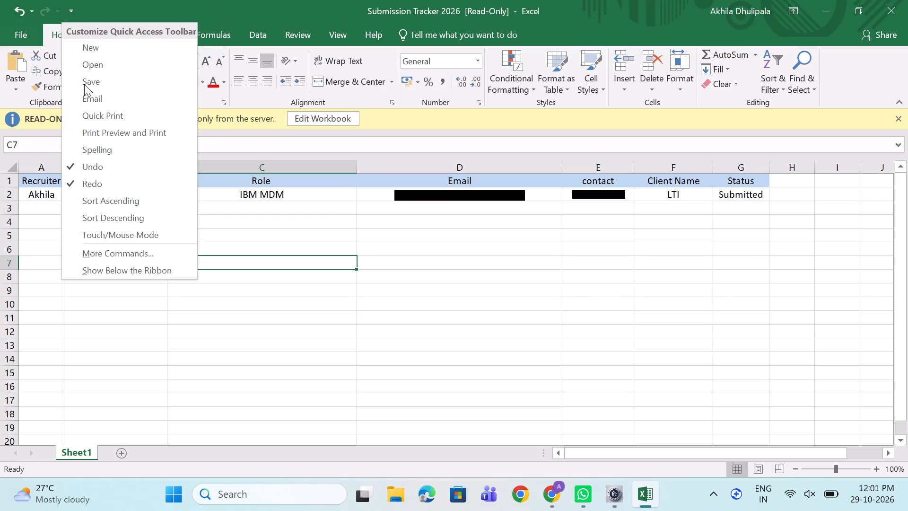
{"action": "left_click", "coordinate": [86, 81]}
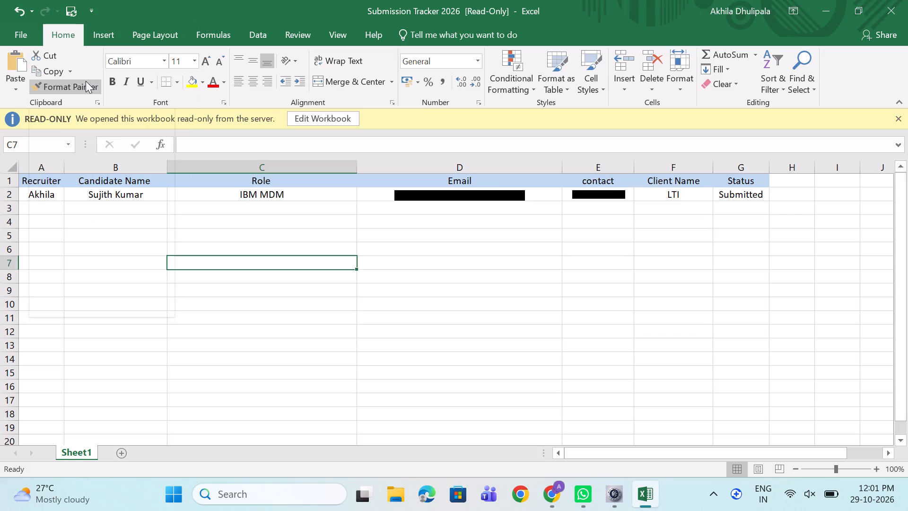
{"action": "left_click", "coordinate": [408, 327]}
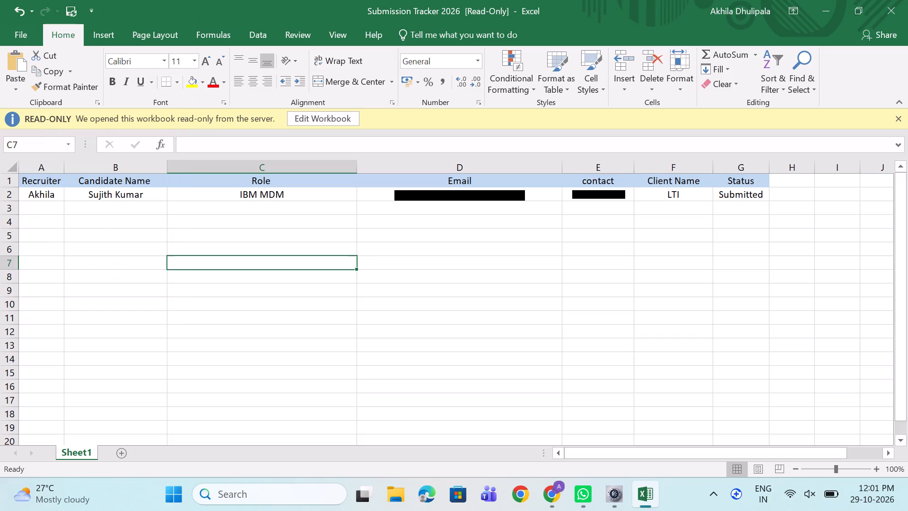
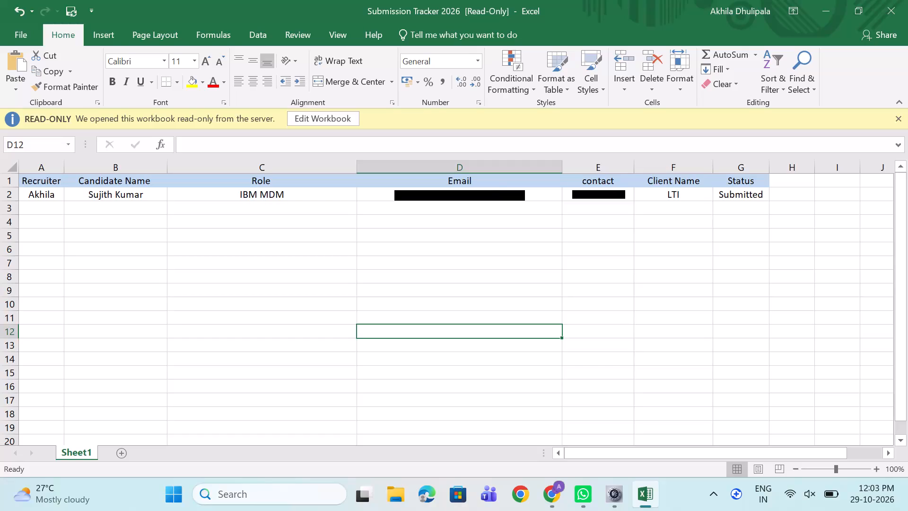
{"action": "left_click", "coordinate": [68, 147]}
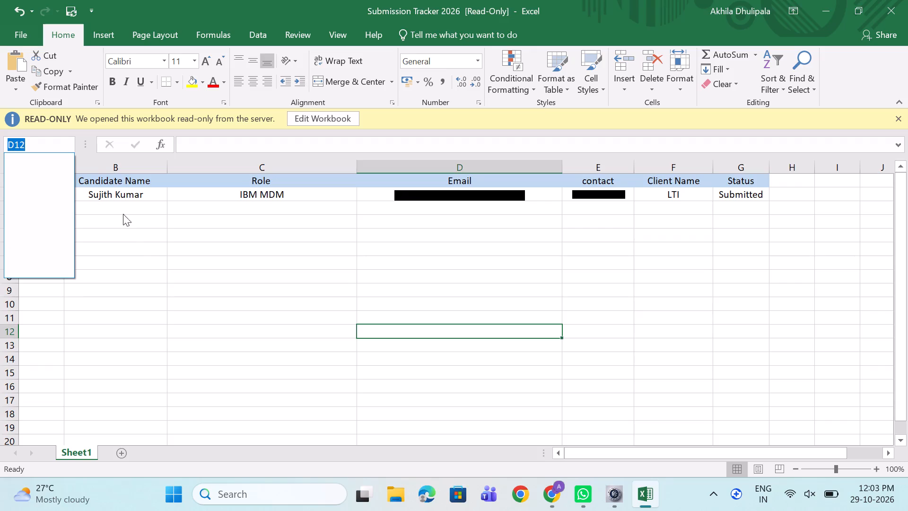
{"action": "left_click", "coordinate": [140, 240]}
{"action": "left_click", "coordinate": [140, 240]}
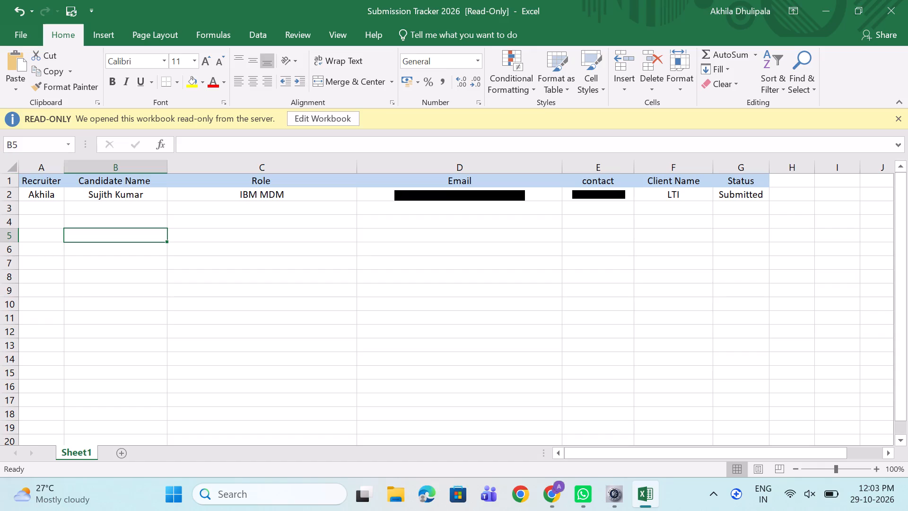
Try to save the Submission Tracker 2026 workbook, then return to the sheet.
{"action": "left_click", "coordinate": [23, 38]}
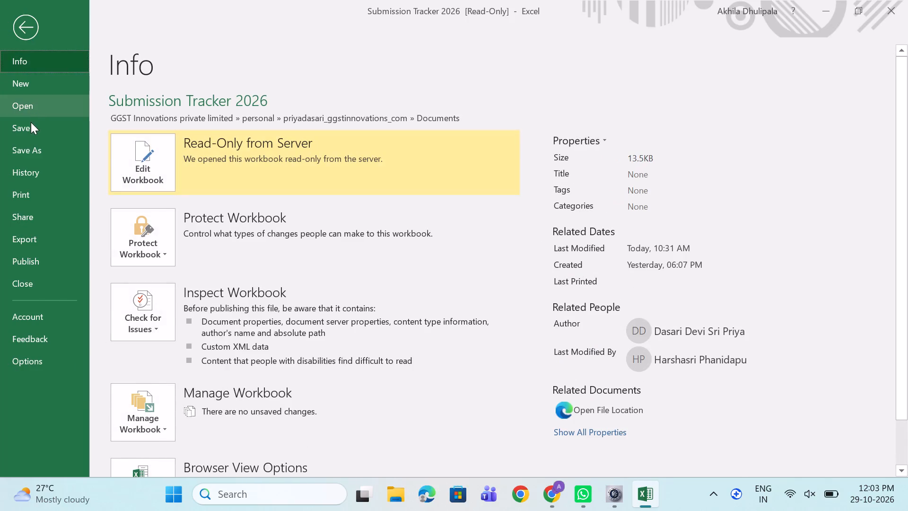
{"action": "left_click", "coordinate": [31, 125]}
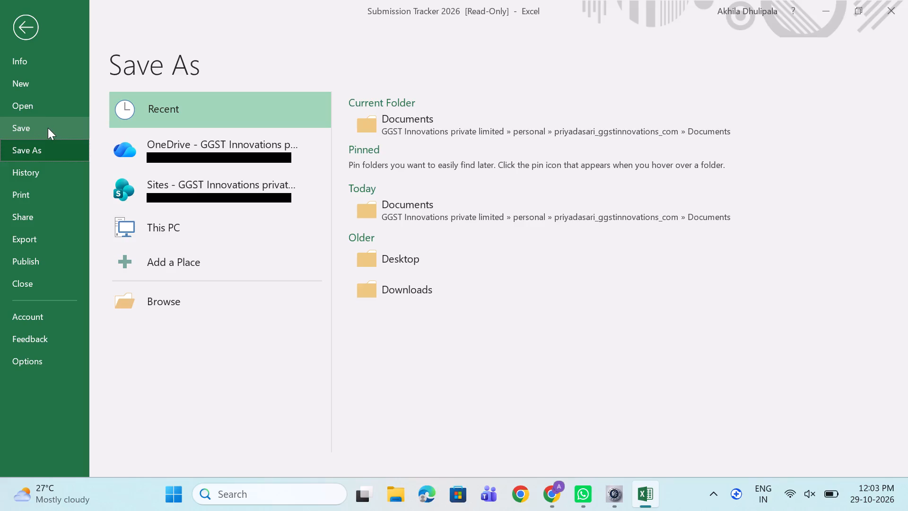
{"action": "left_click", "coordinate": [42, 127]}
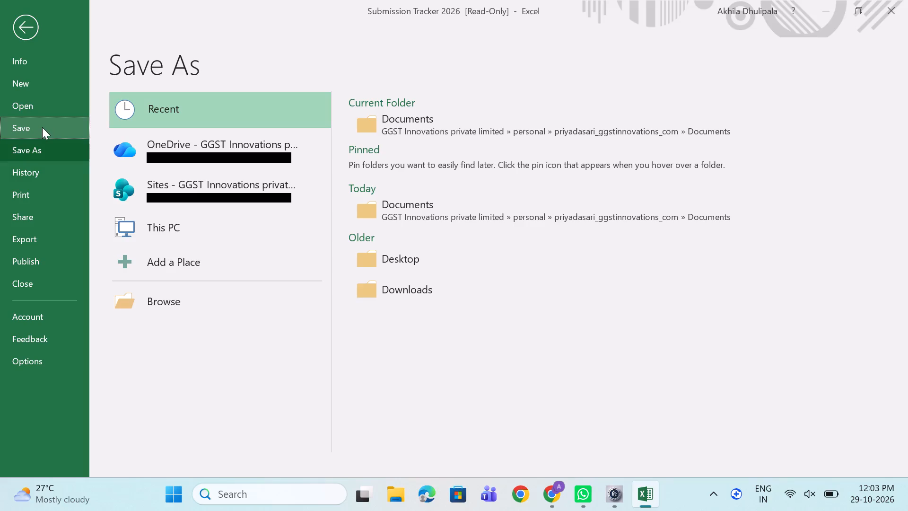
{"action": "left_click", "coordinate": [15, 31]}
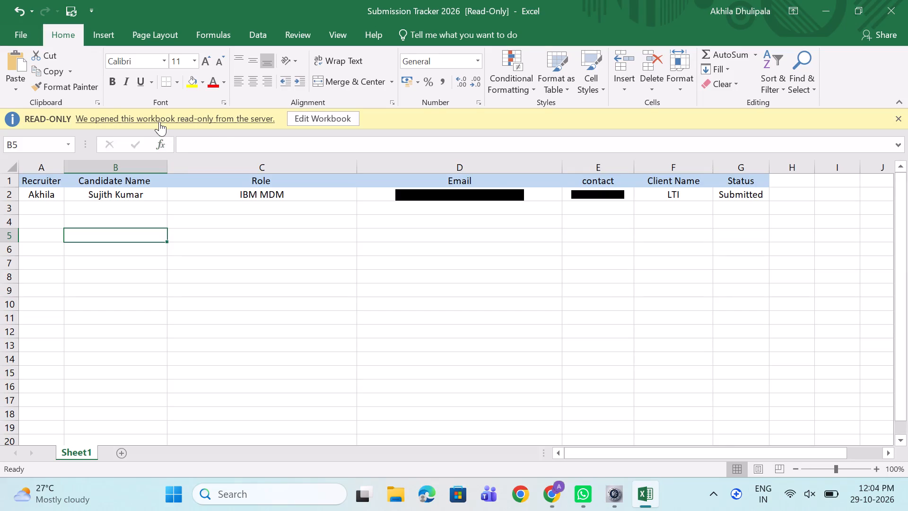
Remove the Save command from the Quick Access Toolbar.
{"action": "left_click", "coordinate": [94, 14]}
{"action": "left_click", "coordinate": [105, 76]}
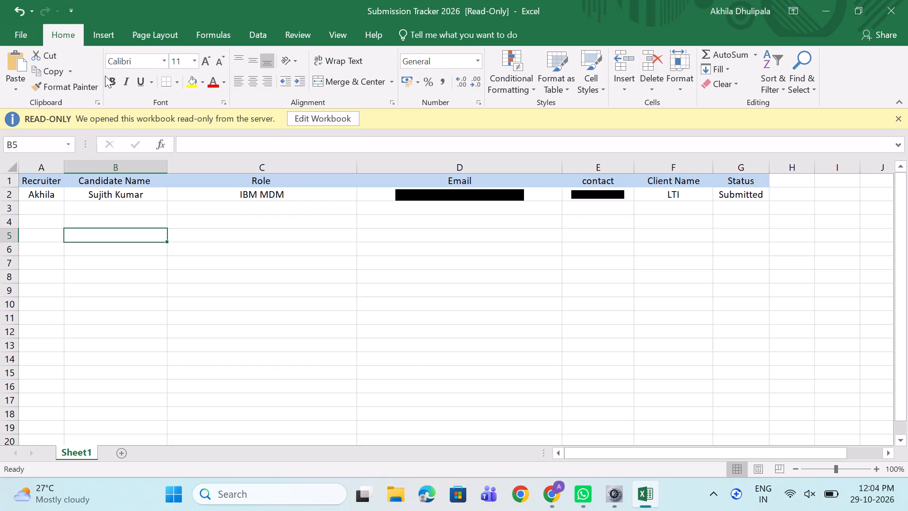
Request editing of the workbook and choose to view a read-only copy with a notification when the server file is available.
{"action": "left_click", "coordinate": [314, 113]}
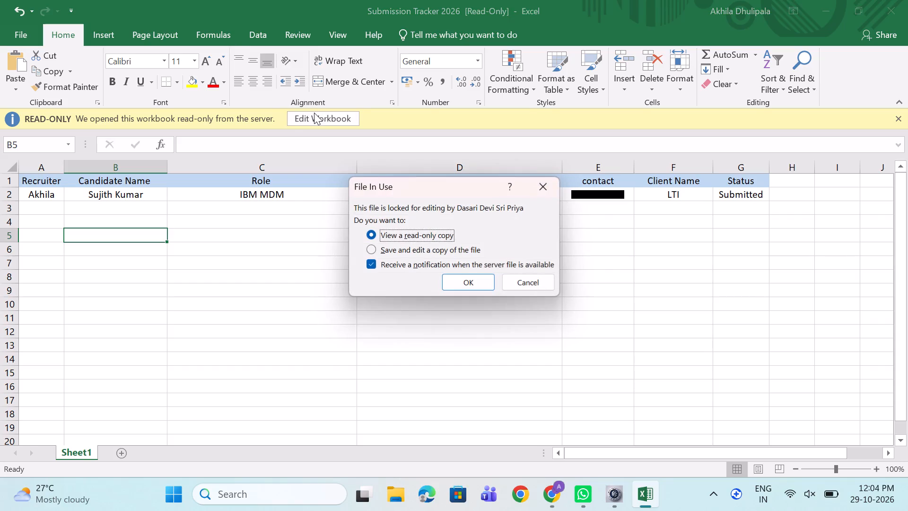
{"action": "left_click", "coordinate": [375, 248]}
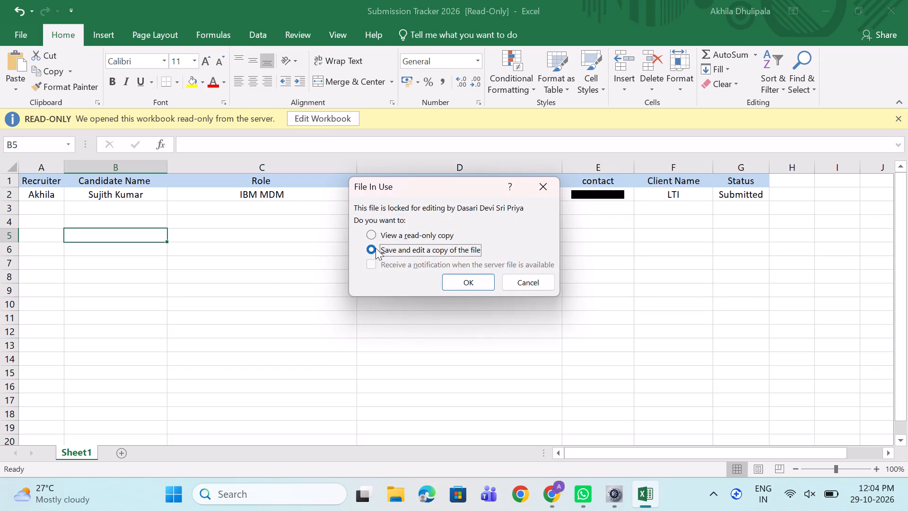
{"action": "left_click", "coordinate": [371, 230]}
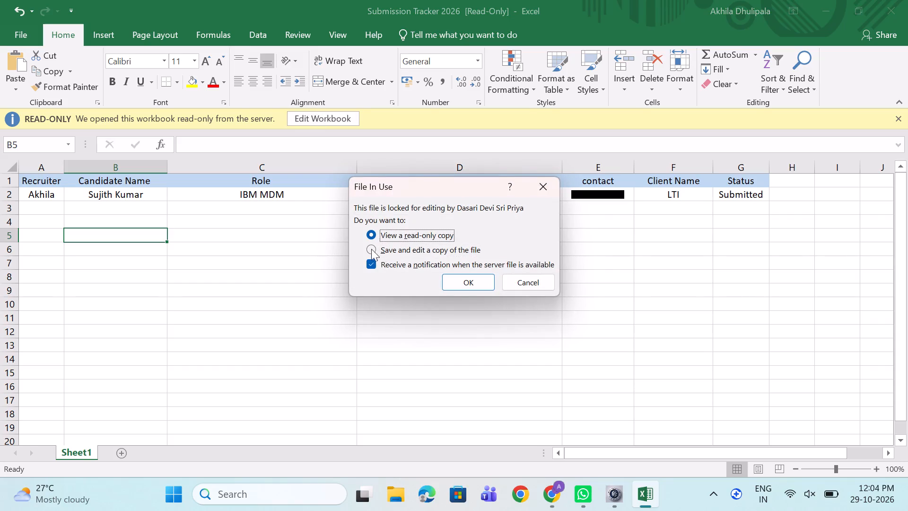
{"action": "left_click", "coordinate": [467, 283]}
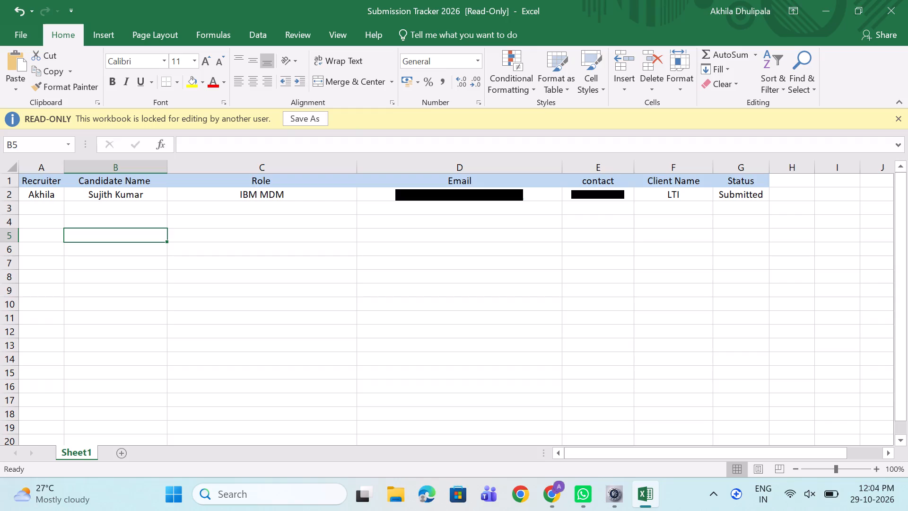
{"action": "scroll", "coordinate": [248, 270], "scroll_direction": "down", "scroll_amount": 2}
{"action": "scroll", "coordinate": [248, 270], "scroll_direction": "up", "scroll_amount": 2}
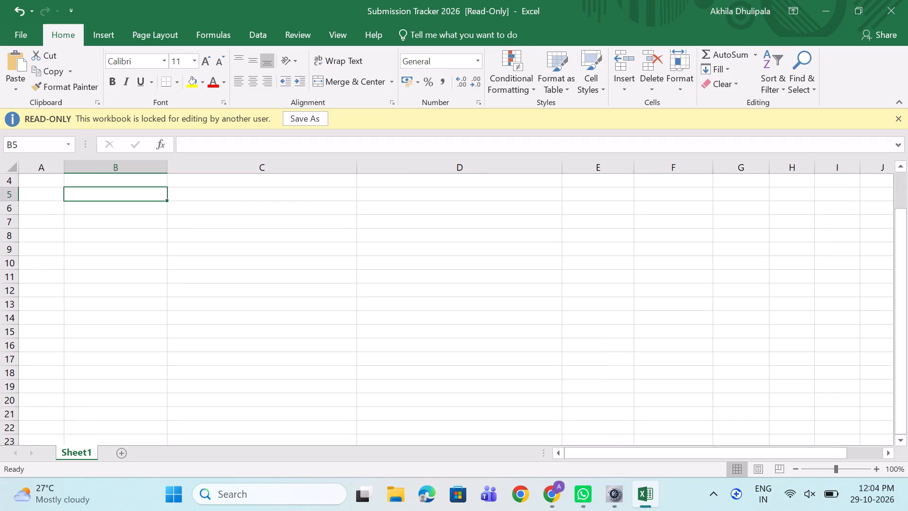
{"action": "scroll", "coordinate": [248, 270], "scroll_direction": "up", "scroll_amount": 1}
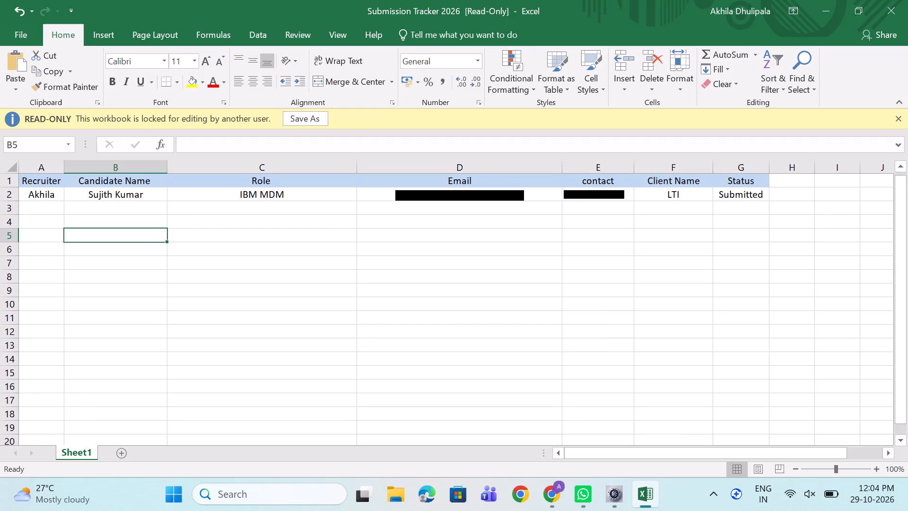
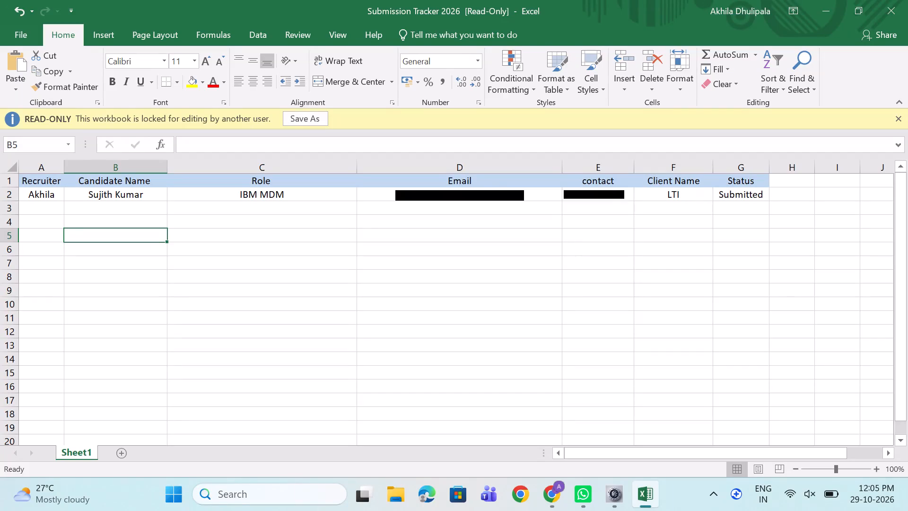
Add the Save command back to the Quick Access Toolbar.
{"action": "left_click", "coordinate": [71, 9]}
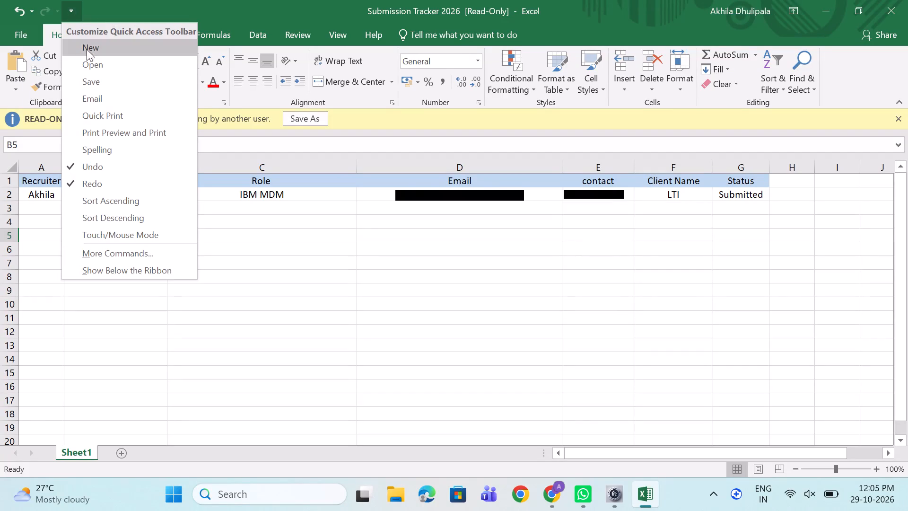
{"action": "left_click", "coordinate": [90, 84]}
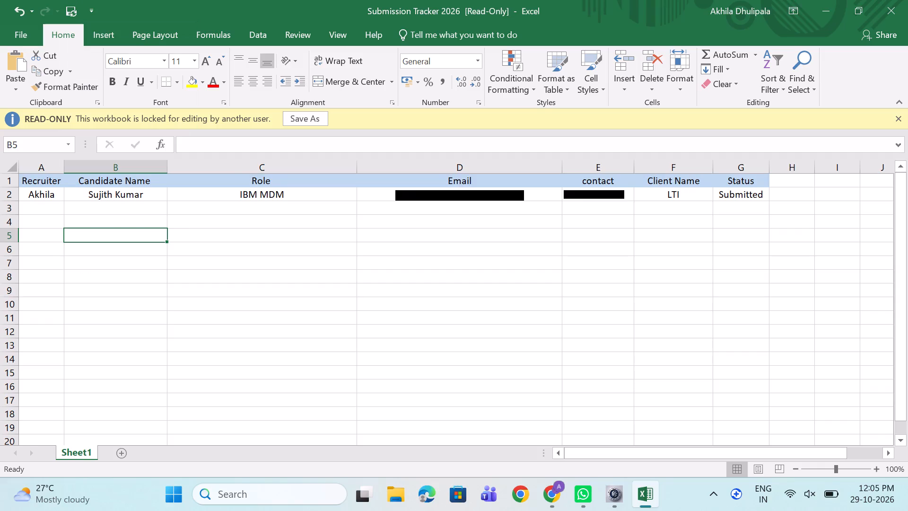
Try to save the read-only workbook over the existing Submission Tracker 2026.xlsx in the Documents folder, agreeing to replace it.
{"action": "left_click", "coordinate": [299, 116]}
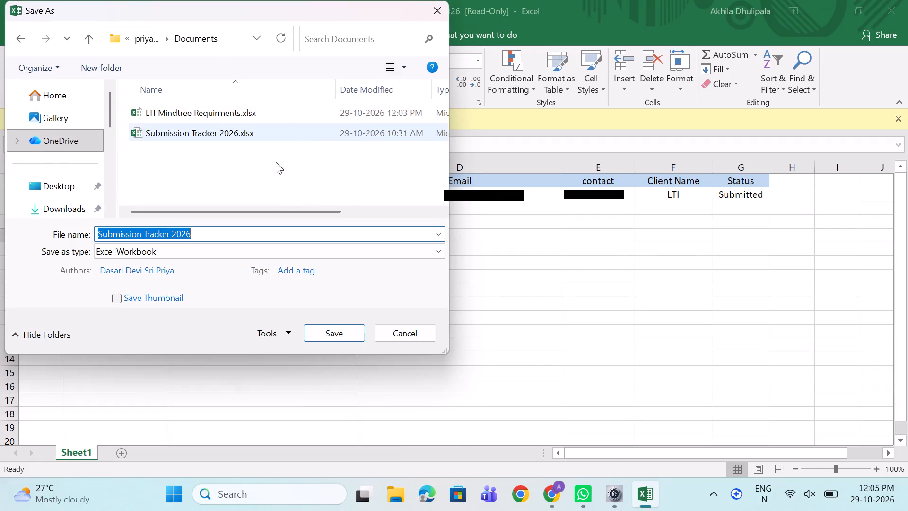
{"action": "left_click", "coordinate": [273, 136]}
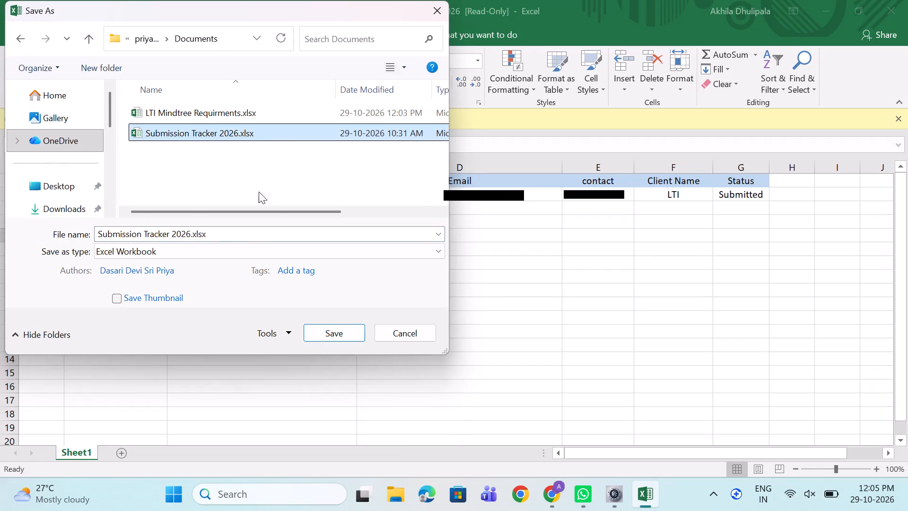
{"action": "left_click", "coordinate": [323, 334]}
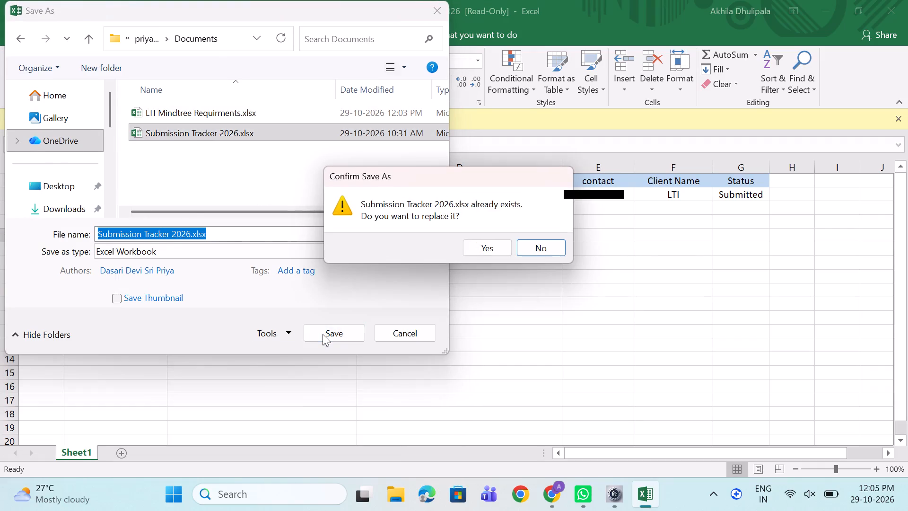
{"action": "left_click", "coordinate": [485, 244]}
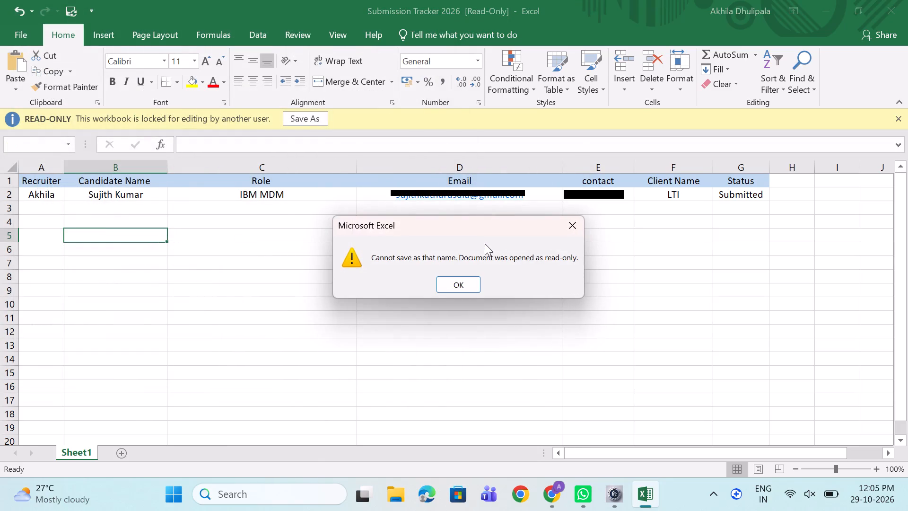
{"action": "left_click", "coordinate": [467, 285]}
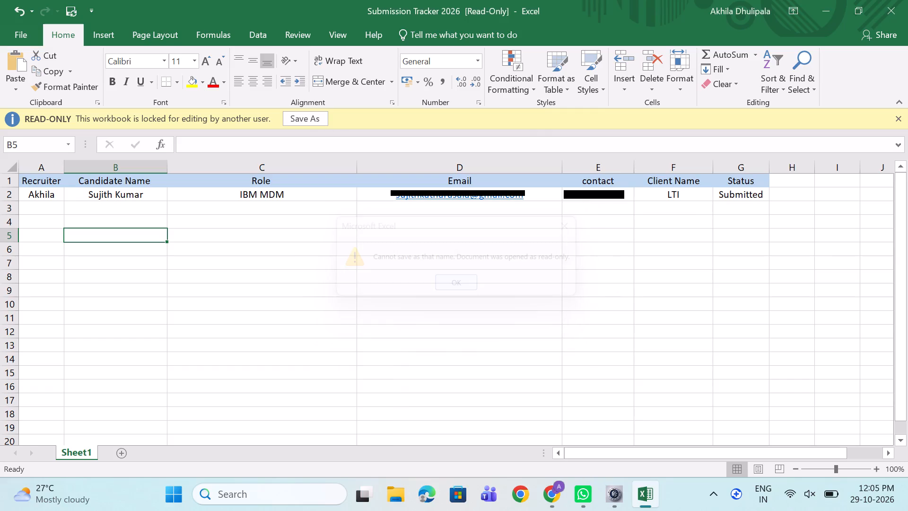
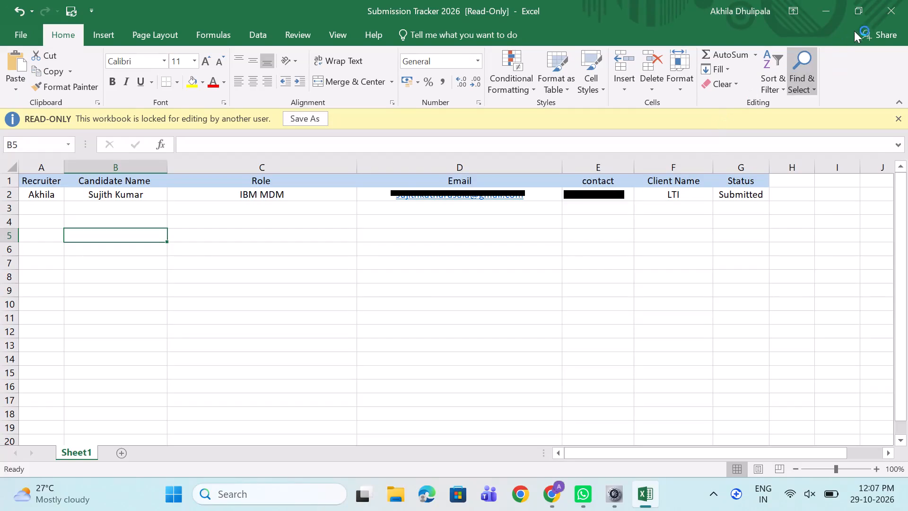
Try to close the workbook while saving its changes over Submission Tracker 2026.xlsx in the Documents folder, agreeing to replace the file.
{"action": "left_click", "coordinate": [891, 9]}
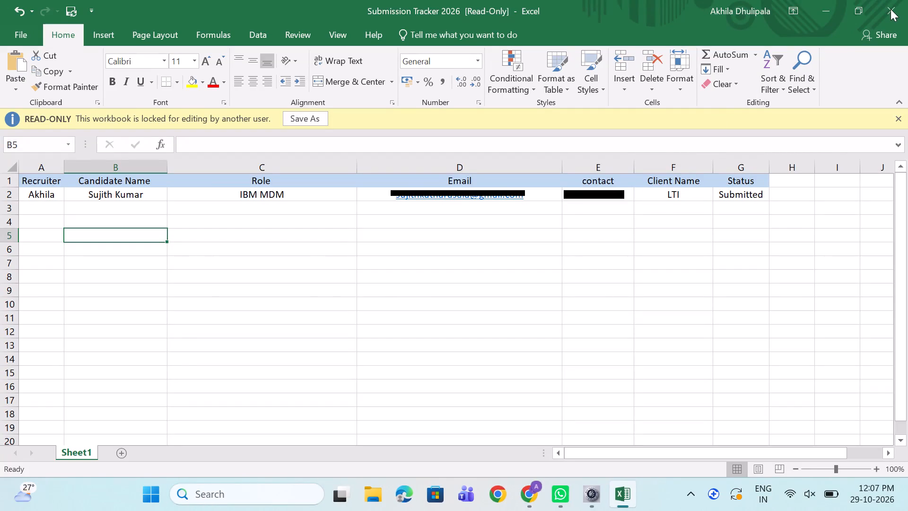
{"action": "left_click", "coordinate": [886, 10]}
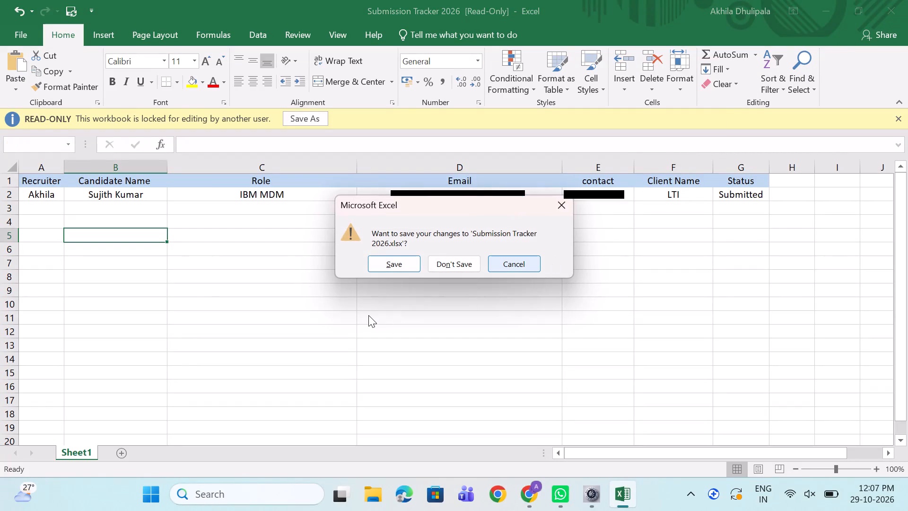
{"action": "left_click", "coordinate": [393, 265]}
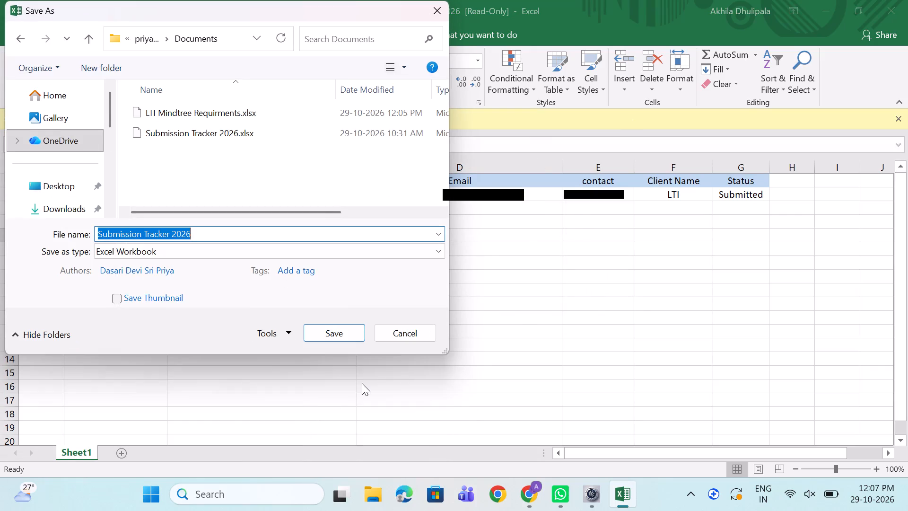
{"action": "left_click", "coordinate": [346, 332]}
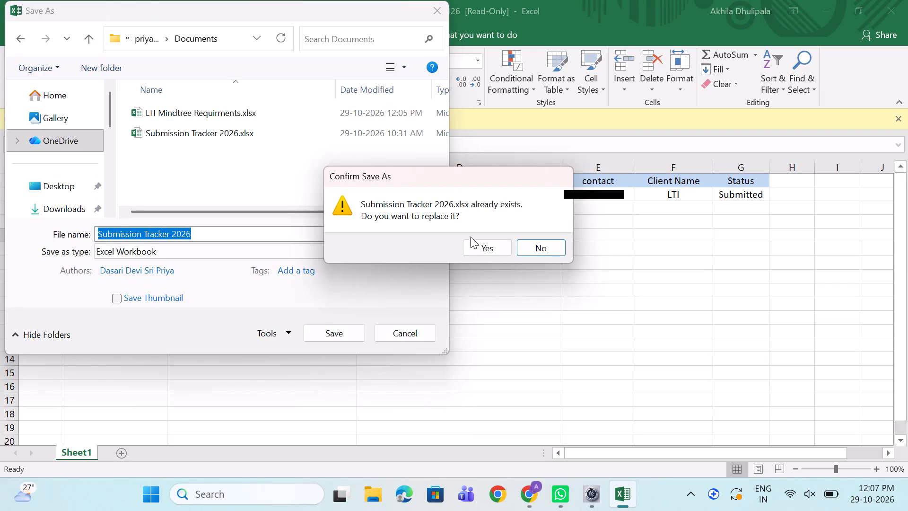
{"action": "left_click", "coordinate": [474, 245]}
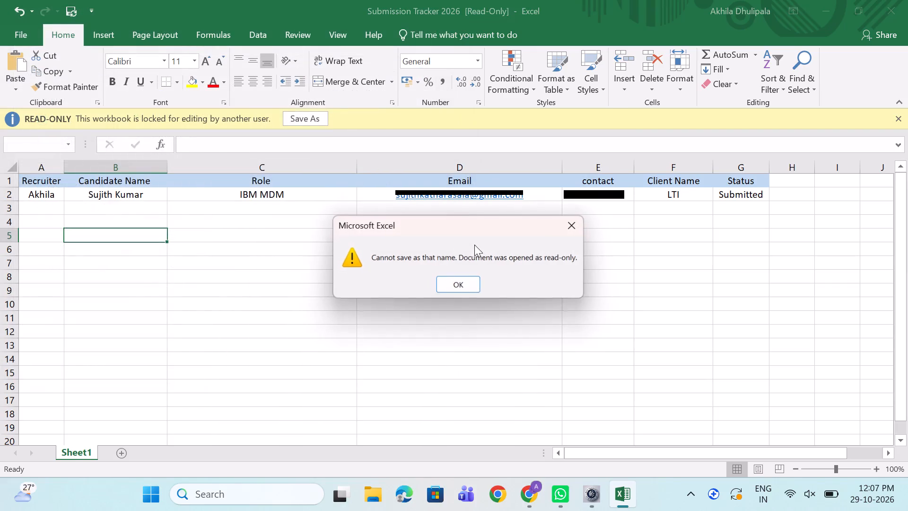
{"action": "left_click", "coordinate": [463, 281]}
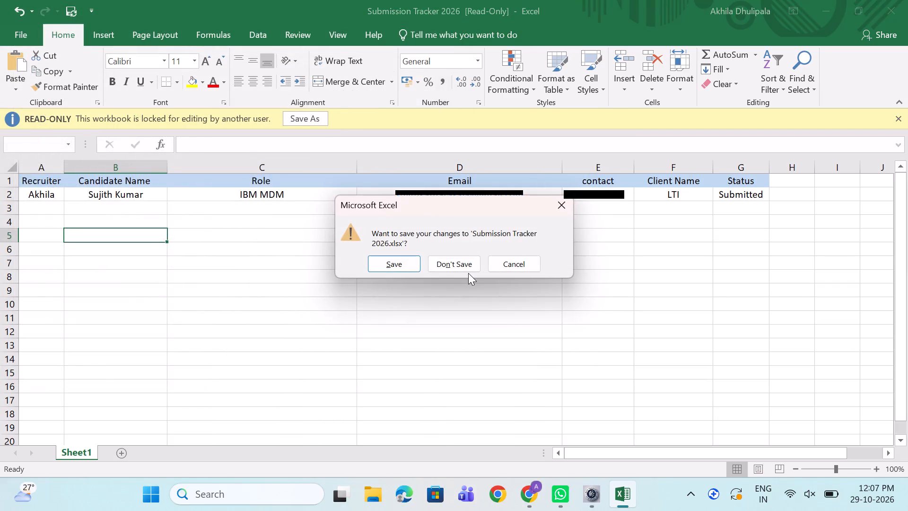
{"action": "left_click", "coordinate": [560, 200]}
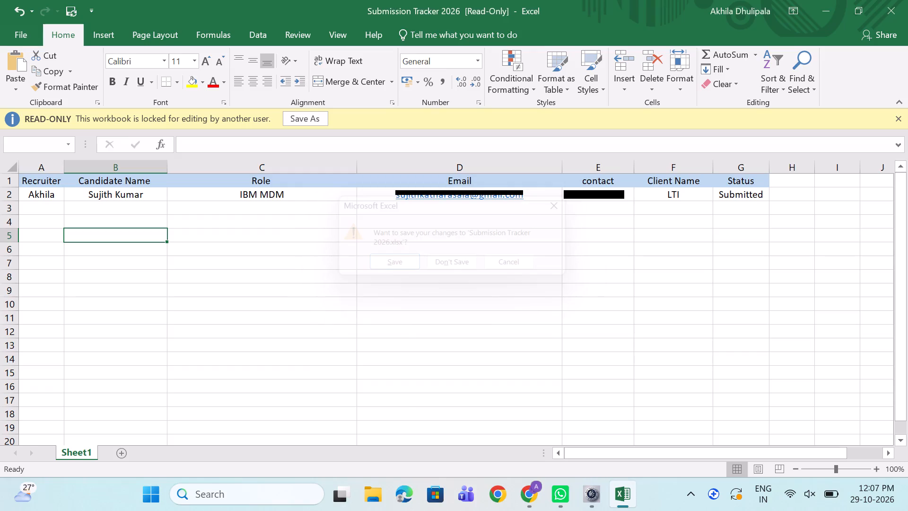
Minimize the desktop copy of Submission Tracker 2026 and reposition Excel on the taskbar between Edge and Microsoft Store.
{"action": "left_click", "coordinate": [623, 496]}
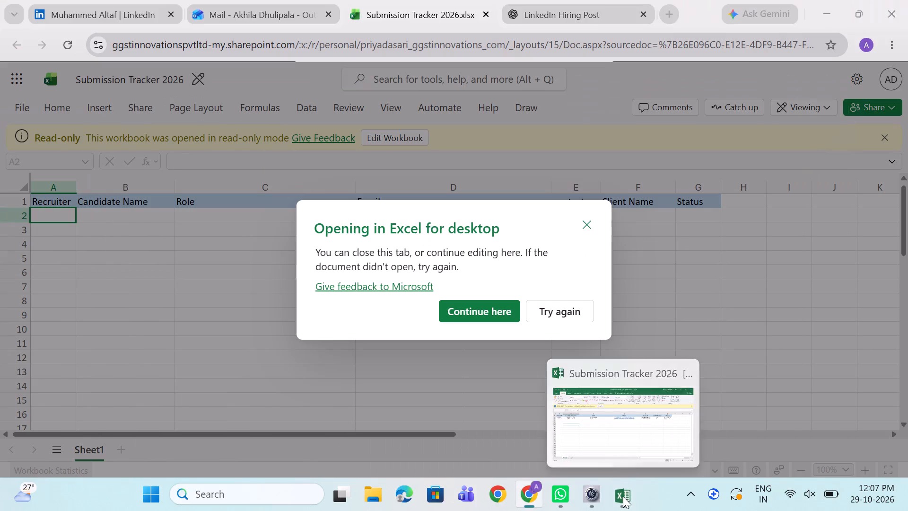
{"action": "left_click_drag", "start_coordinate": [623, 496], "coordinate": [432, 405]}
{"action": "left_click", "coordinate": [432, 405]}
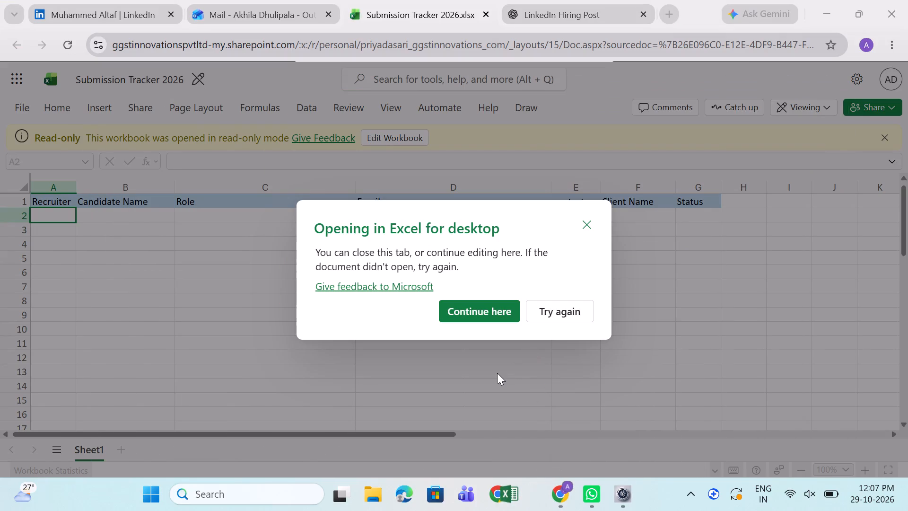
Choose to continue with Submission Tracker 2026 in the browser instead of the desktop application.
{"action": "left_click", "coordinate": [484, 311]}
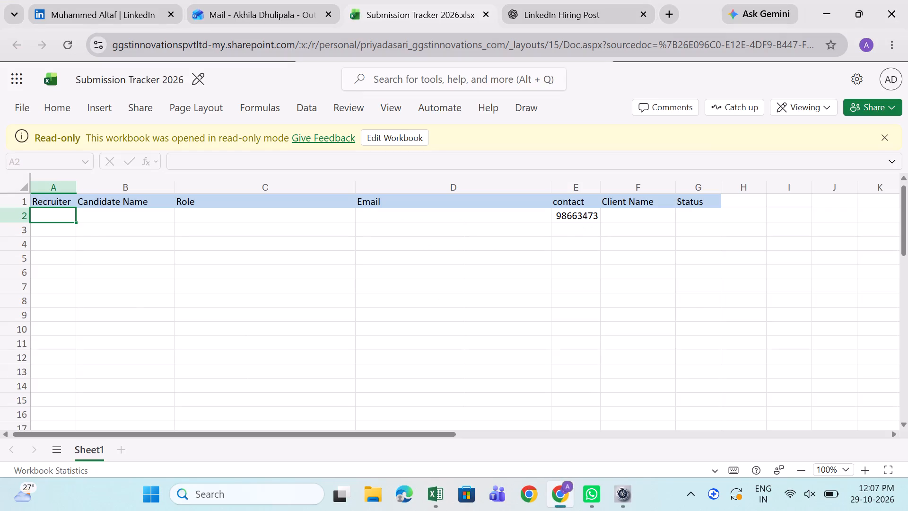
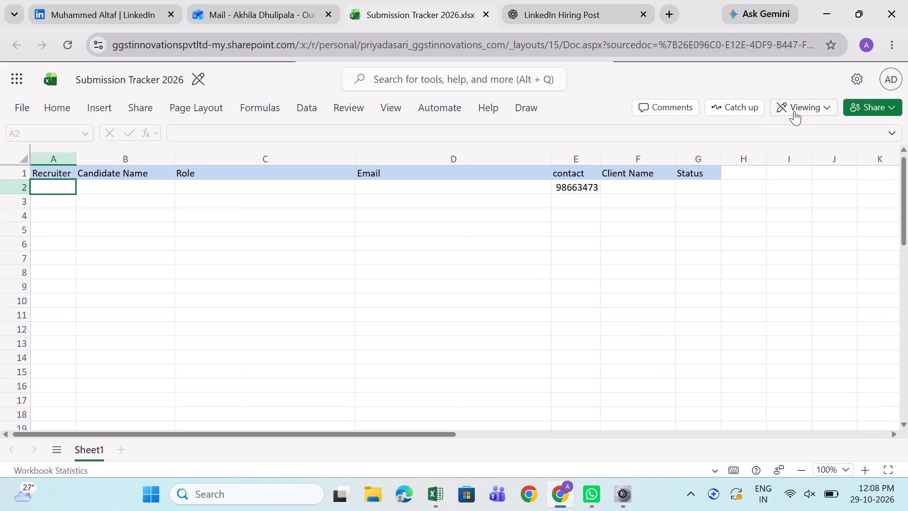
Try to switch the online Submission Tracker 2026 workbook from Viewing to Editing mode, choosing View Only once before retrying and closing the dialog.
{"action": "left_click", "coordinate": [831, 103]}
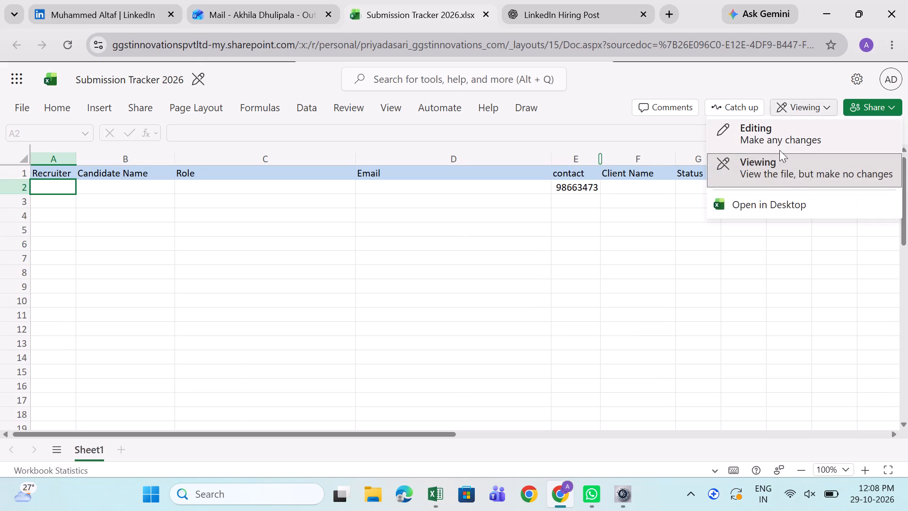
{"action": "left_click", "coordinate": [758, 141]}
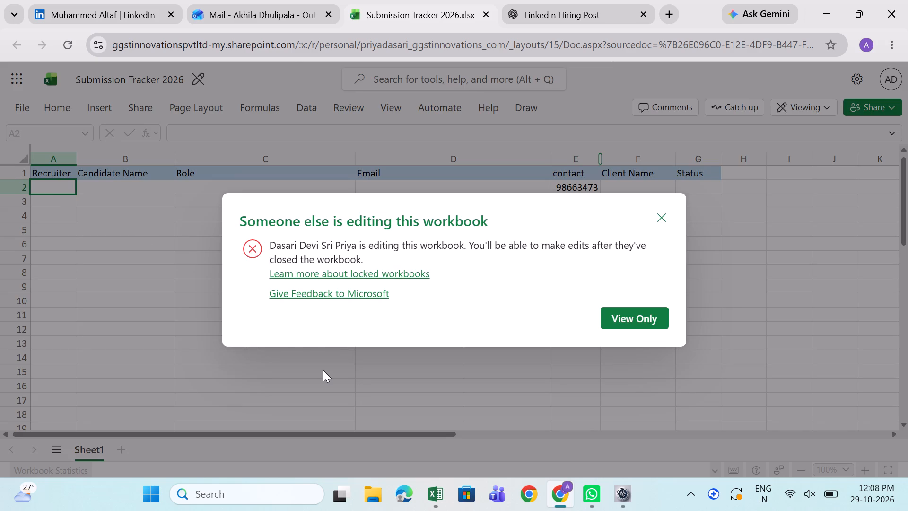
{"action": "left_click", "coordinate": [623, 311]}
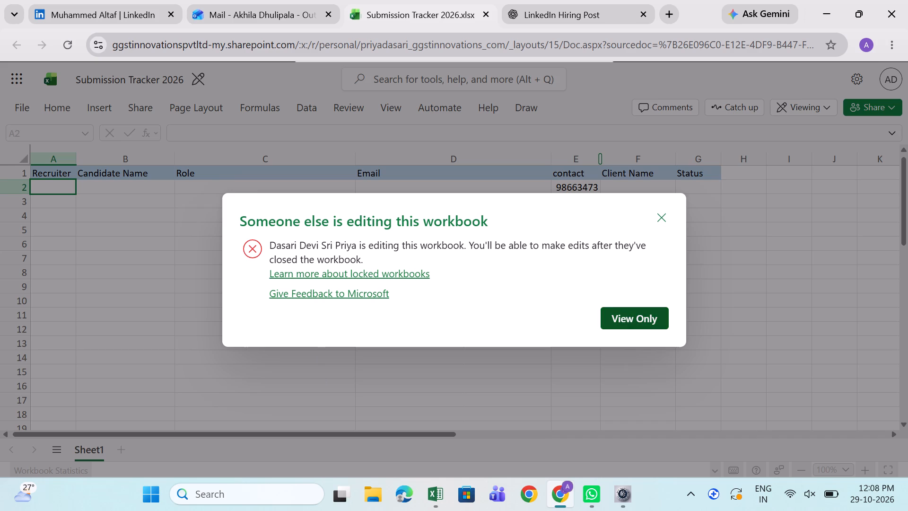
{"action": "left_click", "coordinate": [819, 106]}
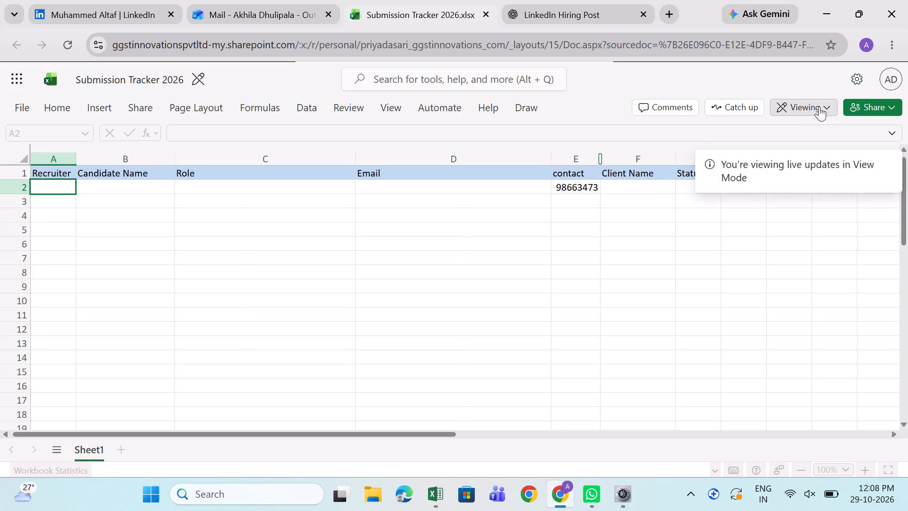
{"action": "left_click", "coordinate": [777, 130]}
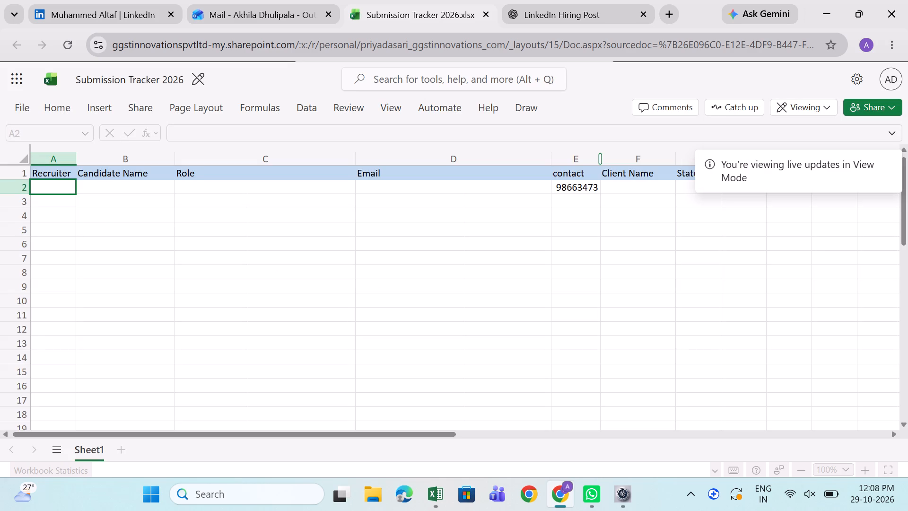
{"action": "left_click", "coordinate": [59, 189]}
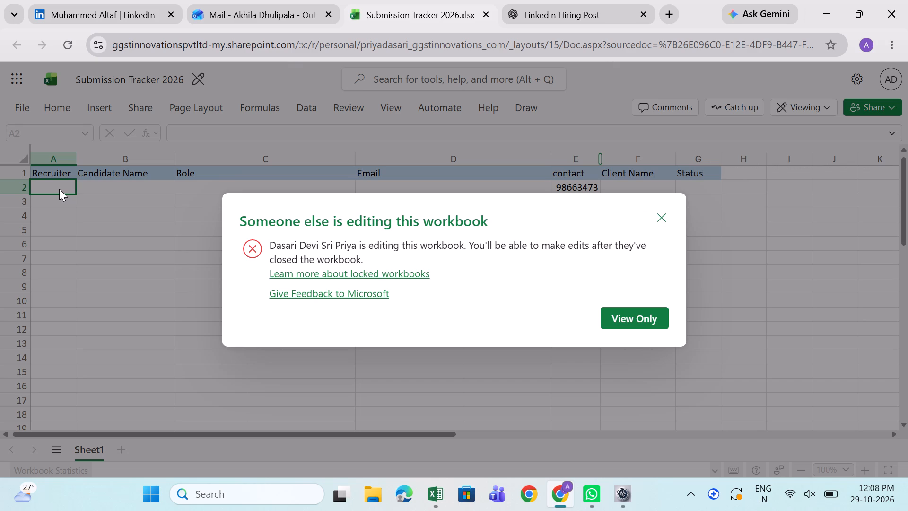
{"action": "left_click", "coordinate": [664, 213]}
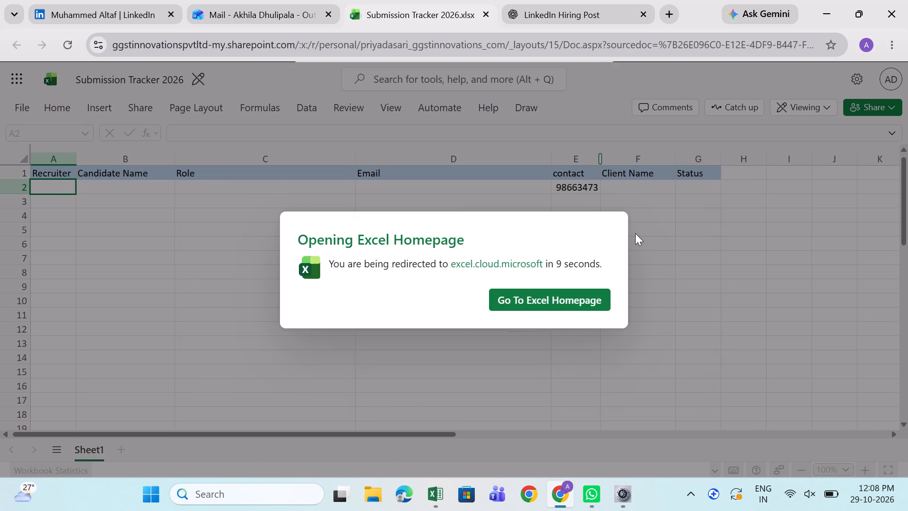
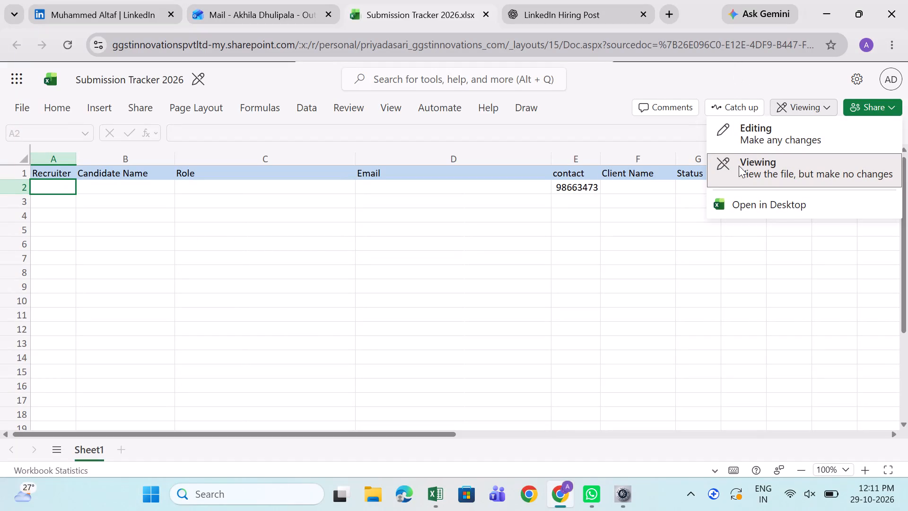
Open the online Submission Tracker 2026 workbook in the Excel desktop app, allowing the browser to launch Excel.
{"action": "left_click_drag", "start_coordinate": [739, 166], "coordinate": [734, 182]}
{"action": "left_click", "coordinate": [734, 182]}
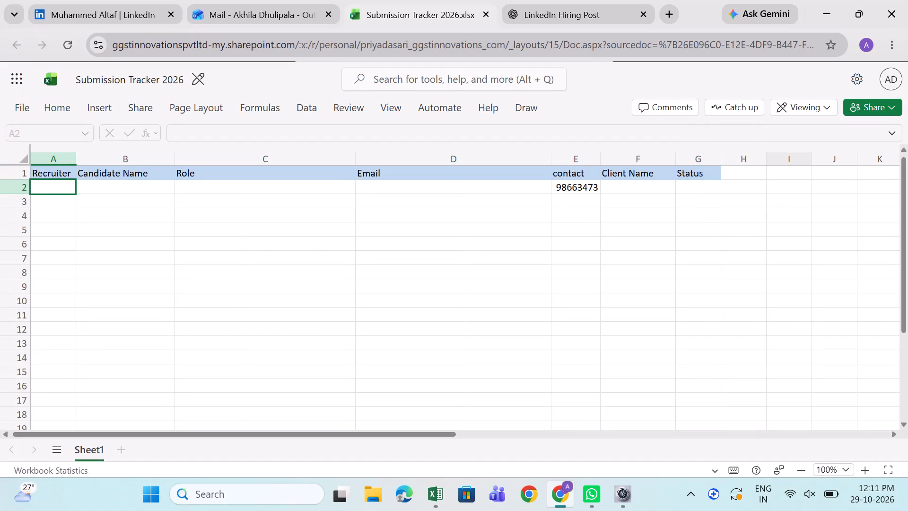
{"action": "left_click", "coordinate": [824, 112]}
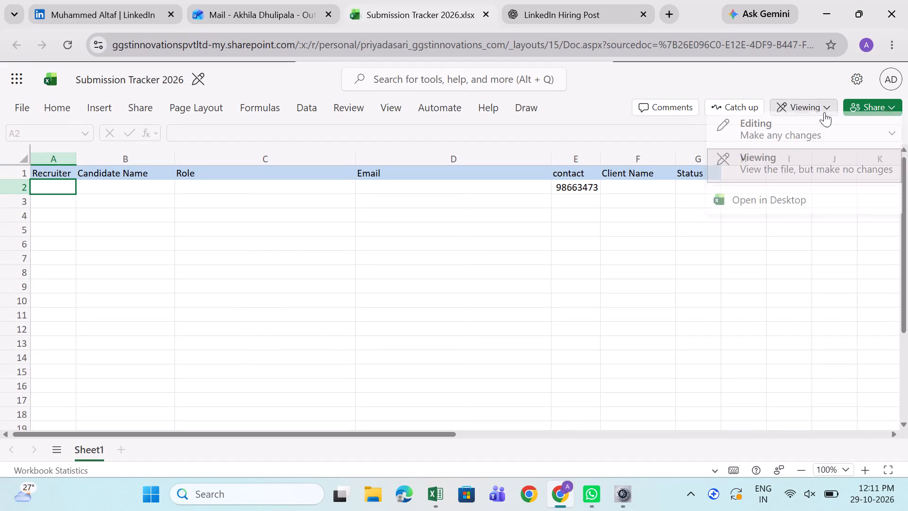
{"action": "left_click", "coordinate": [767, 197]}
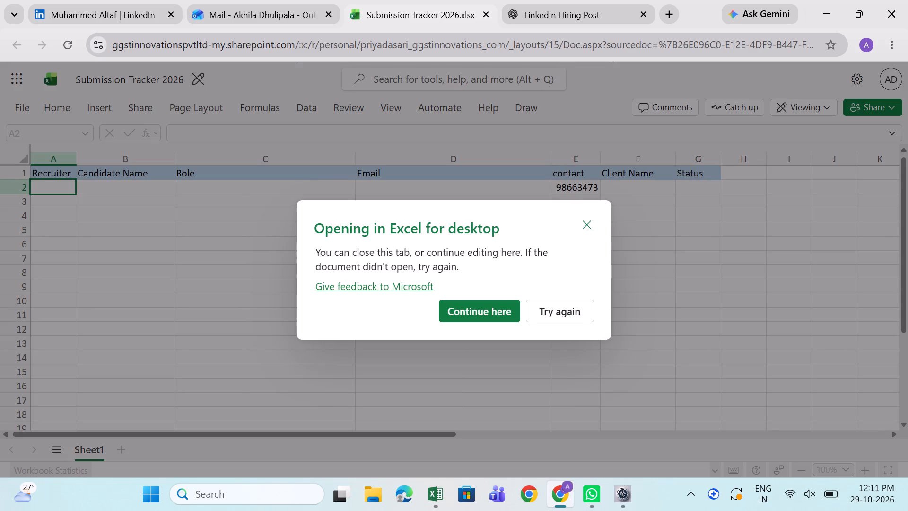
{"action": "left_click", "coordinate": [500, 317]}
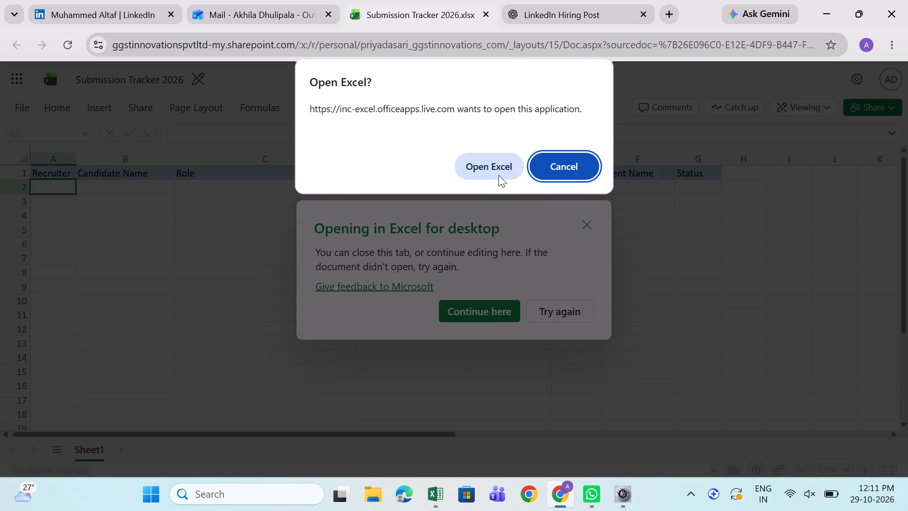
{"action": "left_click", "coordinate": [491, 162]}
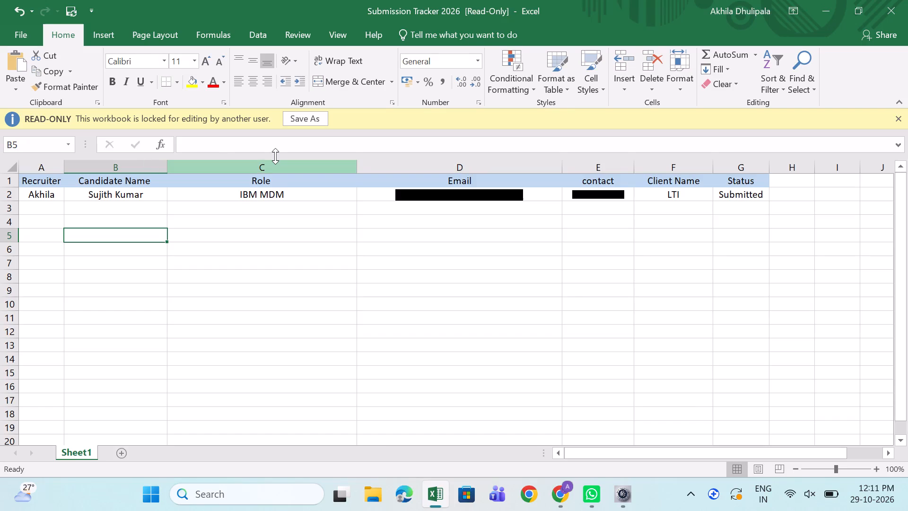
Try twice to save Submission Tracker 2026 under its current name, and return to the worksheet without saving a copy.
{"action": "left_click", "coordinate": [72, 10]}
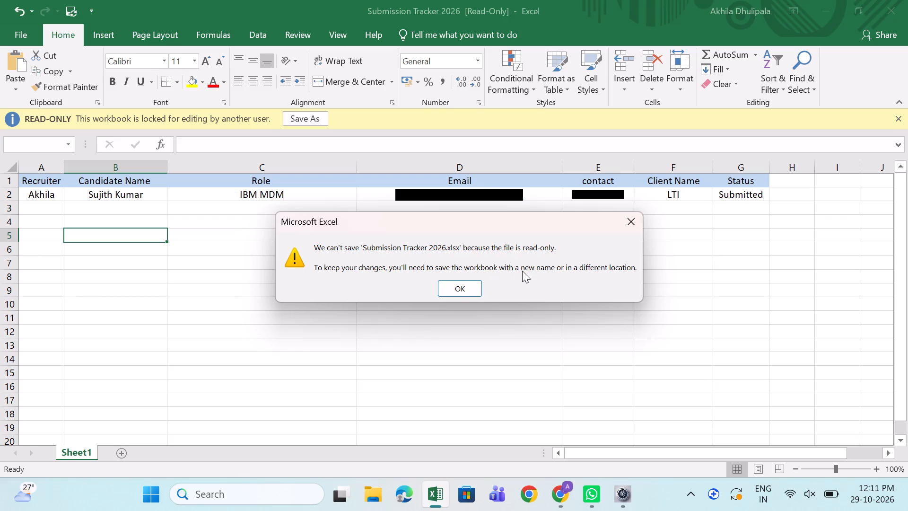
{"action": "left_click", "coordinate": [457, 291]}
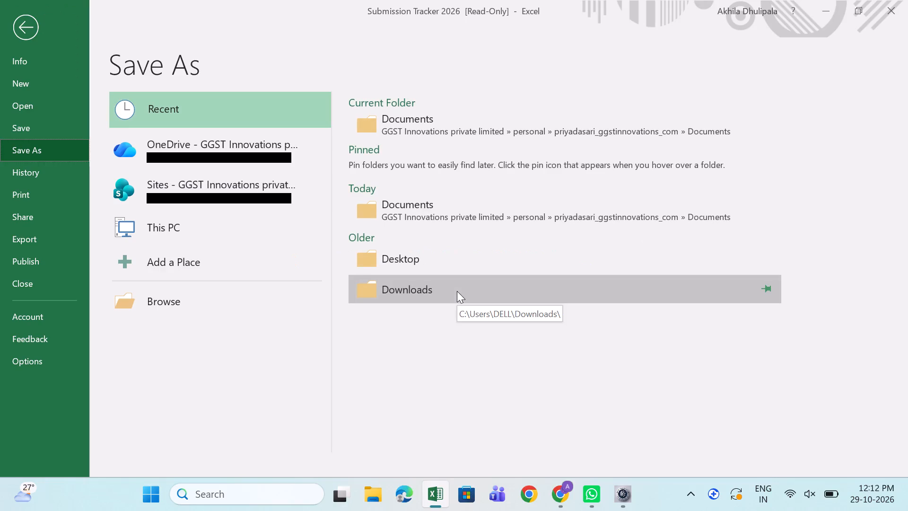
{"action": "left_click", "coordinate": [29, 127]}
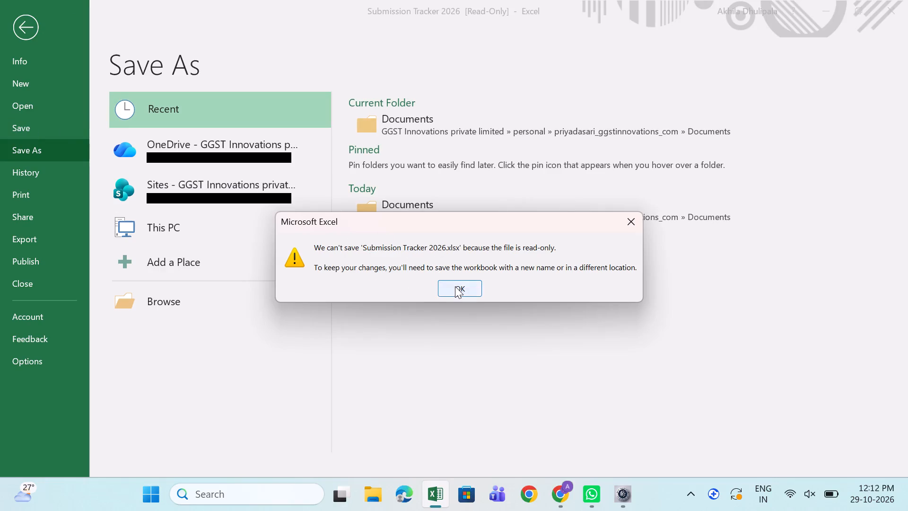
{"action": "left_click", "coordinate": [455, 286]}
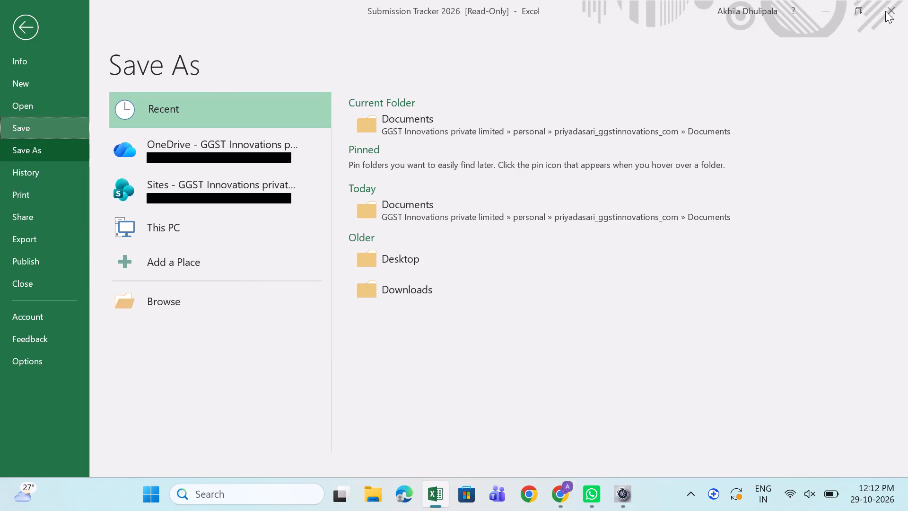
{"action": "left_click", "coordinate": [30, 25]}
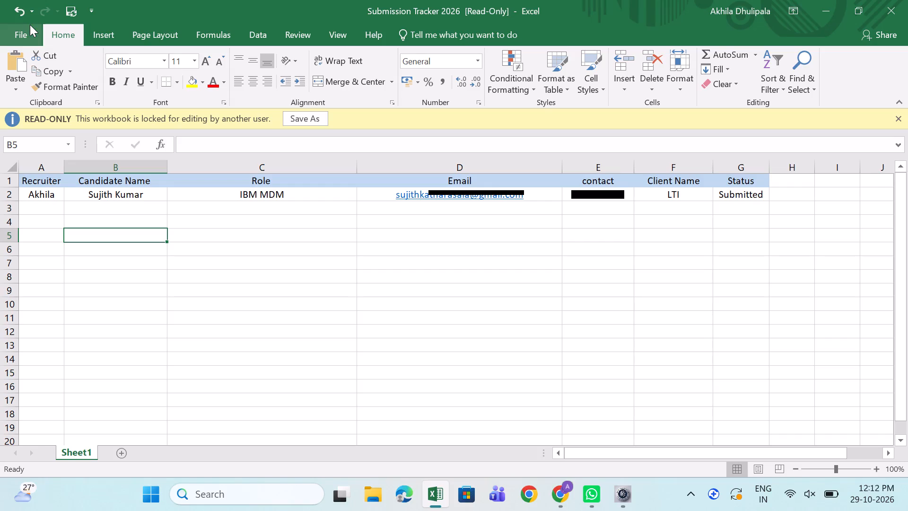
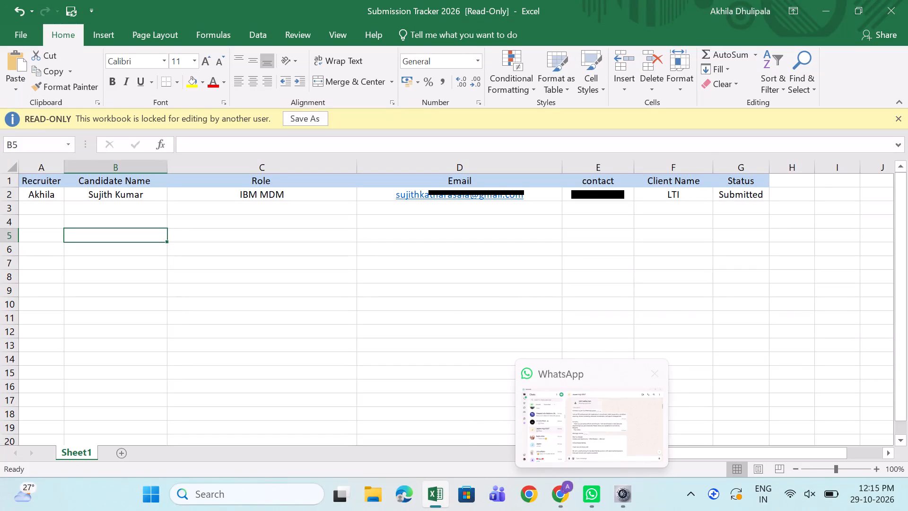
Close the desktop copy of Submission Tracker 2026 without saving its changes.
{"action": "left_click", "coordinate": [892, 9]}
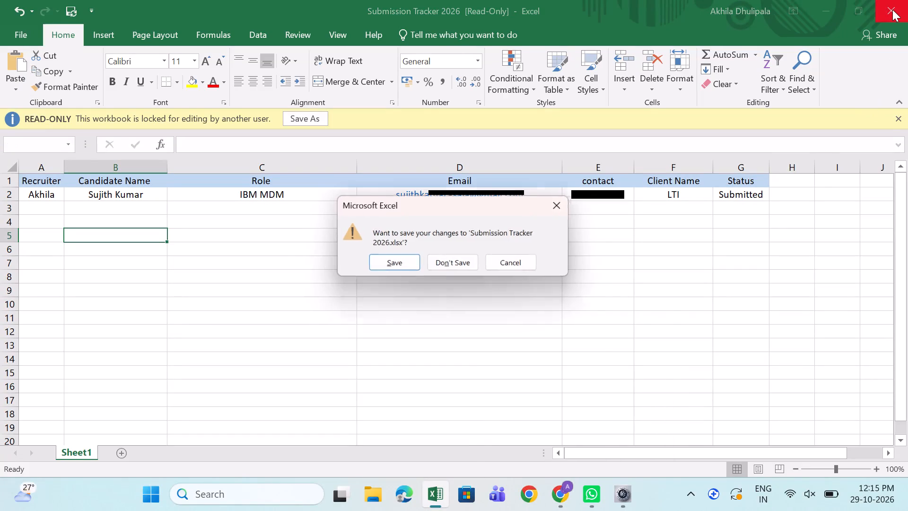
{"action": "left_click", "coordinate": [471, 261]}
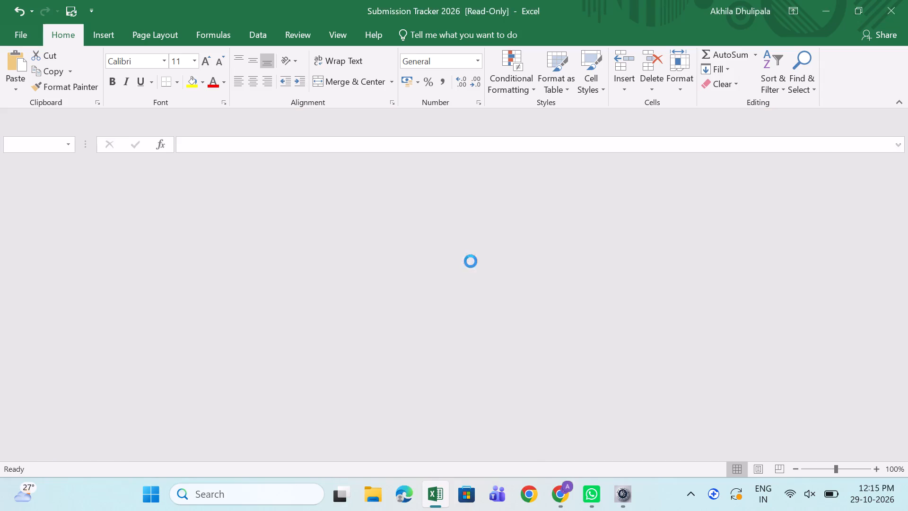
In the browser version of Submission Tracker 2026, dismiss the desktop-opening dialog and try to edit cell A2 under Recruiter.
{"action": "left_click", "coordinate": [591, 219]}
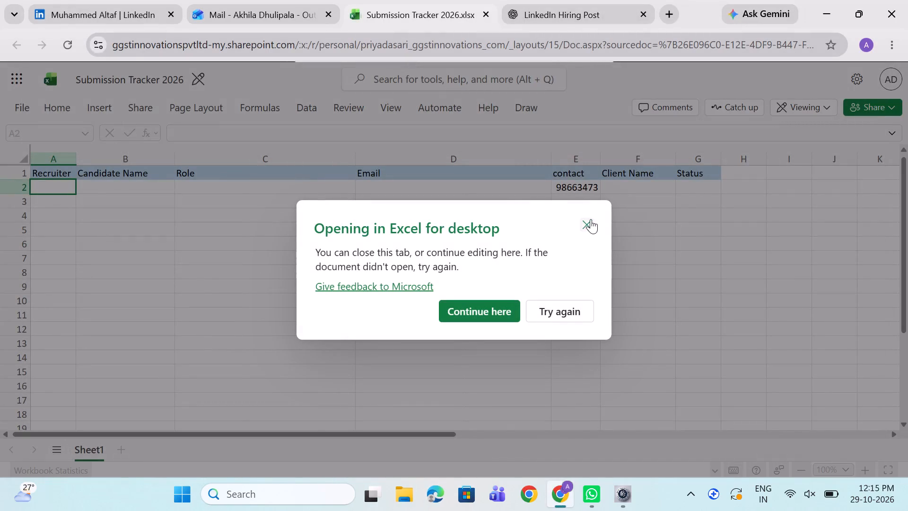
{"action": "left_click", "coordinate": [51, 187]}
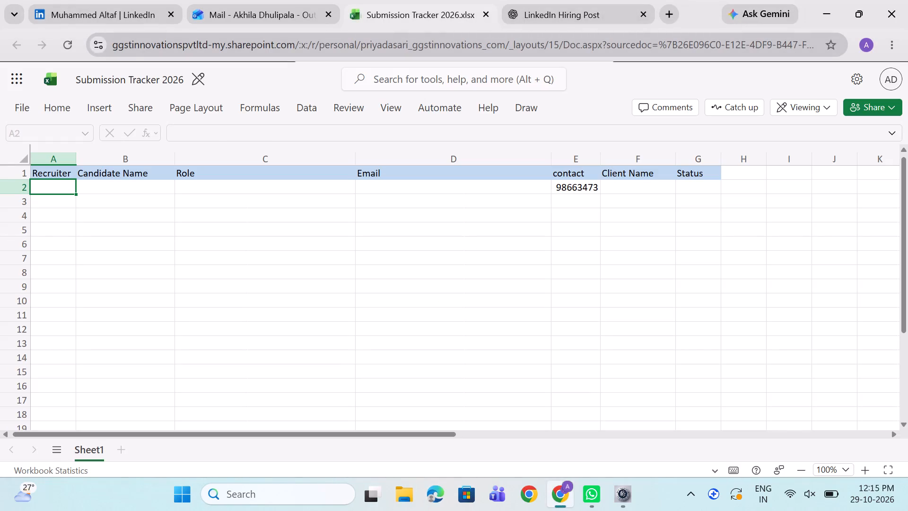
{"action": "triple_click", "coordinate": [51, 187]}
{"action": "left_click", "coordinate": [51, 187]}
{"action": "left_click", "coordinate": [51, 215]}
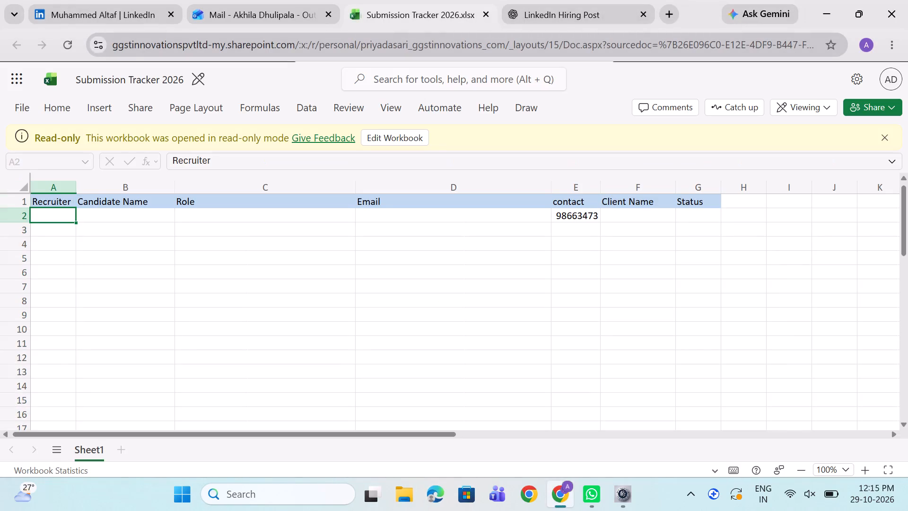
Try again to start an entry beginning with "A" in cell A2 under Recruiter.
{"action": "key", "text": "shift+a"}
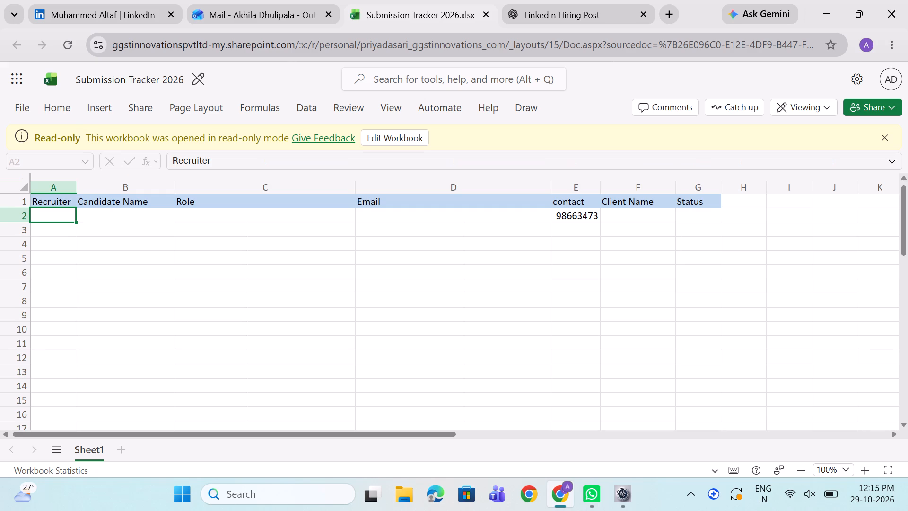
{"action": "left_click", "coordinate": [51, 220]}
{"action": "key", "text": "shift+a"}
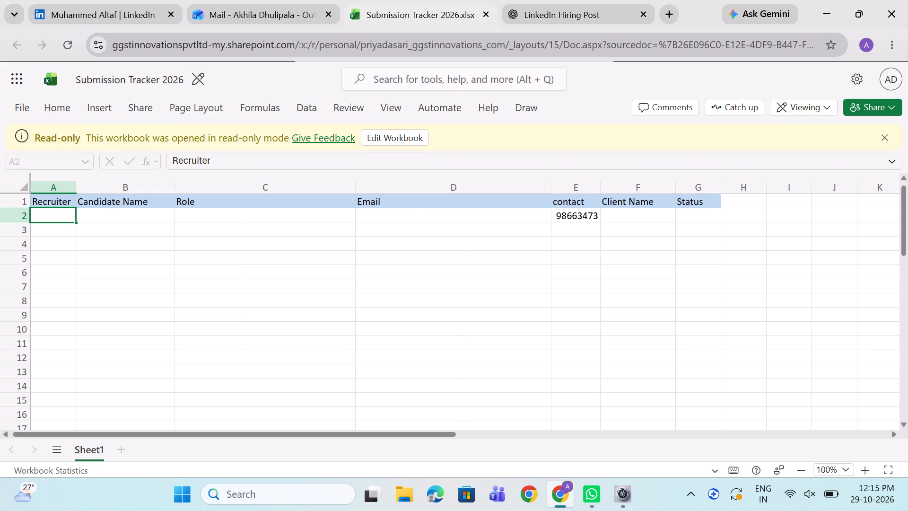
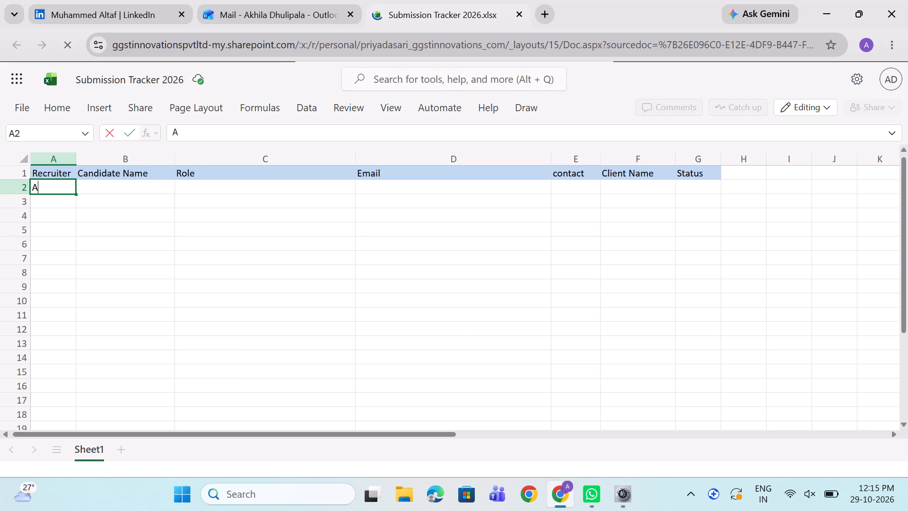
Enter Akhila as the recruiter in cell A2 of the submission tracker.
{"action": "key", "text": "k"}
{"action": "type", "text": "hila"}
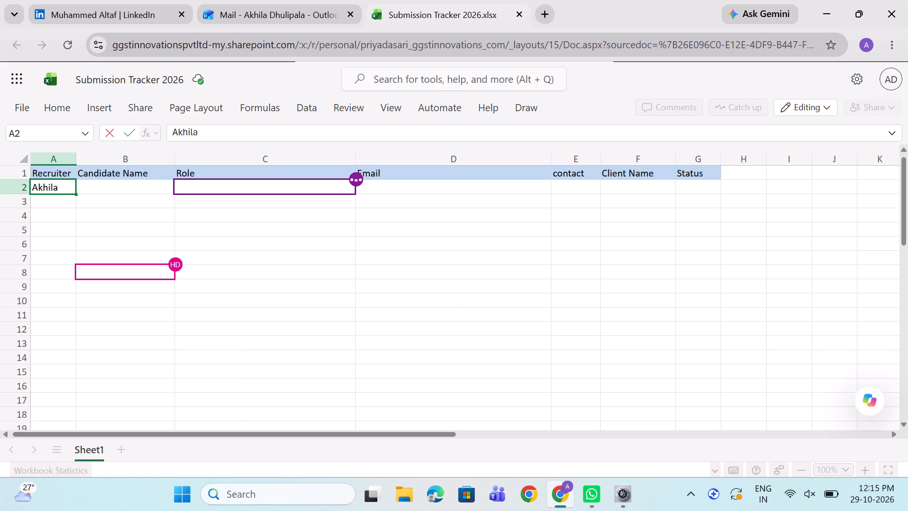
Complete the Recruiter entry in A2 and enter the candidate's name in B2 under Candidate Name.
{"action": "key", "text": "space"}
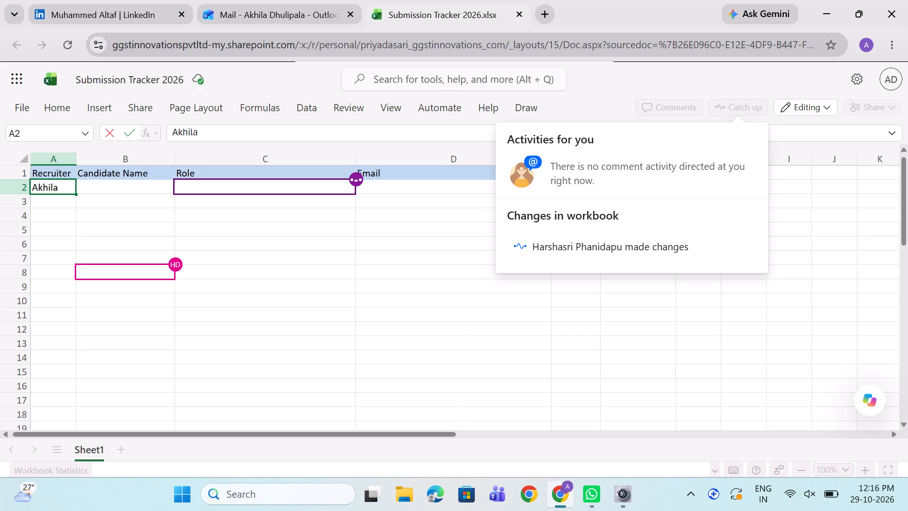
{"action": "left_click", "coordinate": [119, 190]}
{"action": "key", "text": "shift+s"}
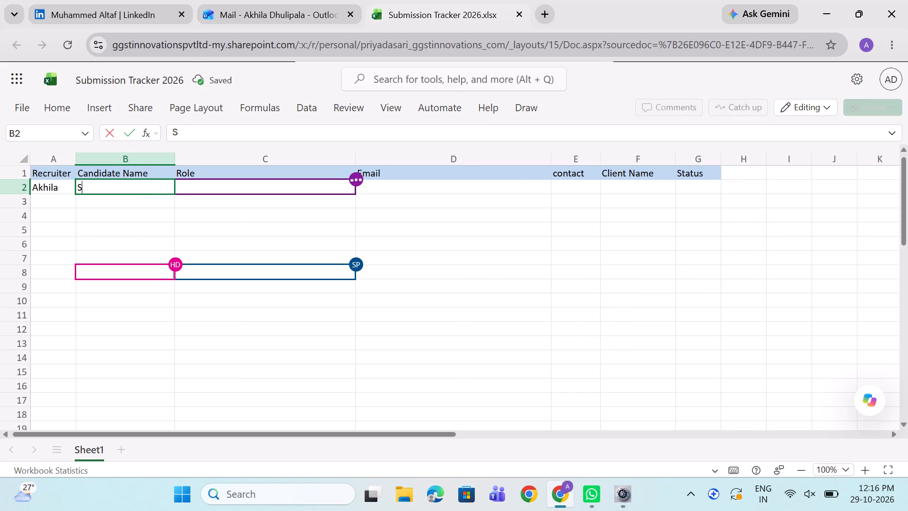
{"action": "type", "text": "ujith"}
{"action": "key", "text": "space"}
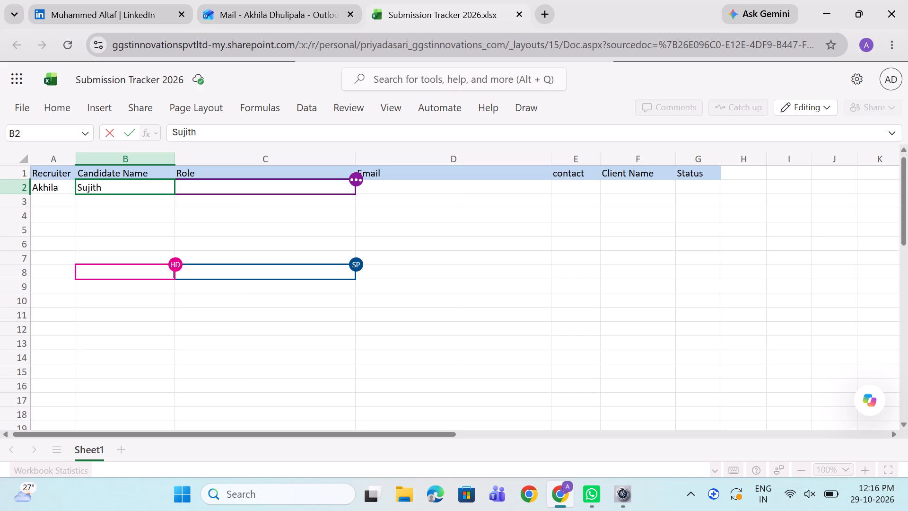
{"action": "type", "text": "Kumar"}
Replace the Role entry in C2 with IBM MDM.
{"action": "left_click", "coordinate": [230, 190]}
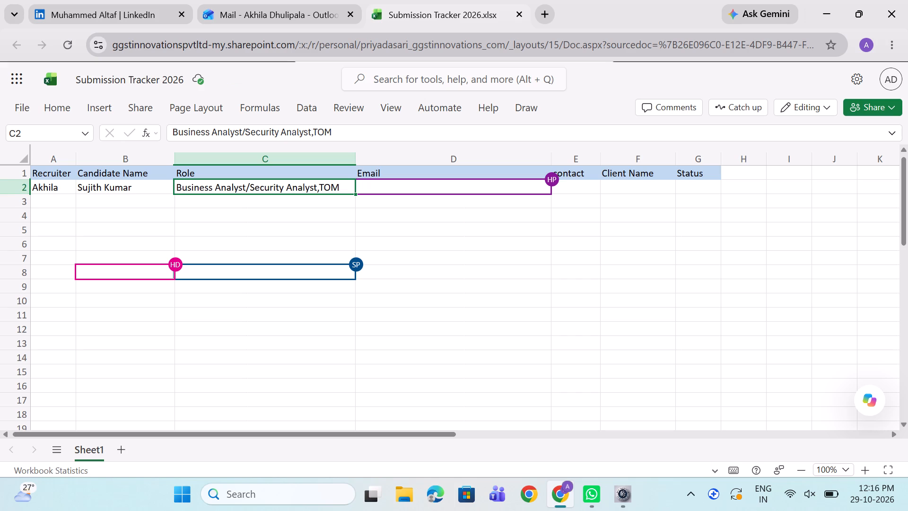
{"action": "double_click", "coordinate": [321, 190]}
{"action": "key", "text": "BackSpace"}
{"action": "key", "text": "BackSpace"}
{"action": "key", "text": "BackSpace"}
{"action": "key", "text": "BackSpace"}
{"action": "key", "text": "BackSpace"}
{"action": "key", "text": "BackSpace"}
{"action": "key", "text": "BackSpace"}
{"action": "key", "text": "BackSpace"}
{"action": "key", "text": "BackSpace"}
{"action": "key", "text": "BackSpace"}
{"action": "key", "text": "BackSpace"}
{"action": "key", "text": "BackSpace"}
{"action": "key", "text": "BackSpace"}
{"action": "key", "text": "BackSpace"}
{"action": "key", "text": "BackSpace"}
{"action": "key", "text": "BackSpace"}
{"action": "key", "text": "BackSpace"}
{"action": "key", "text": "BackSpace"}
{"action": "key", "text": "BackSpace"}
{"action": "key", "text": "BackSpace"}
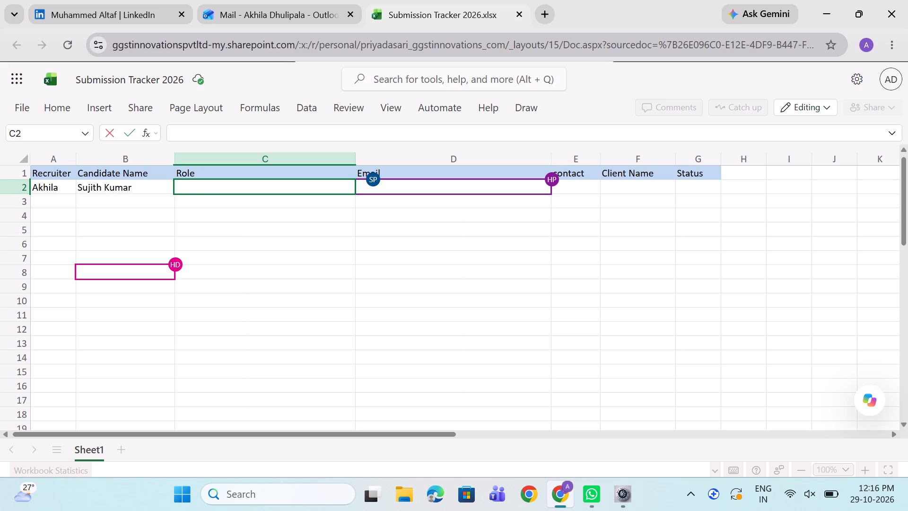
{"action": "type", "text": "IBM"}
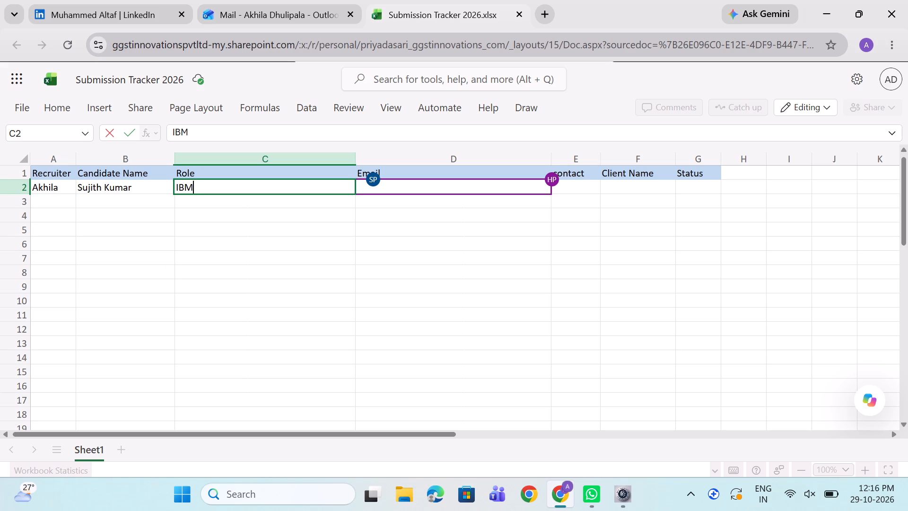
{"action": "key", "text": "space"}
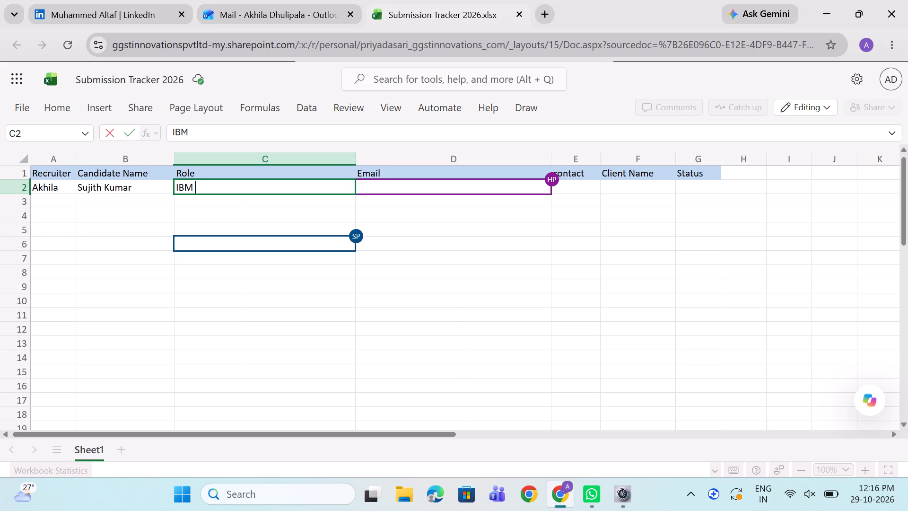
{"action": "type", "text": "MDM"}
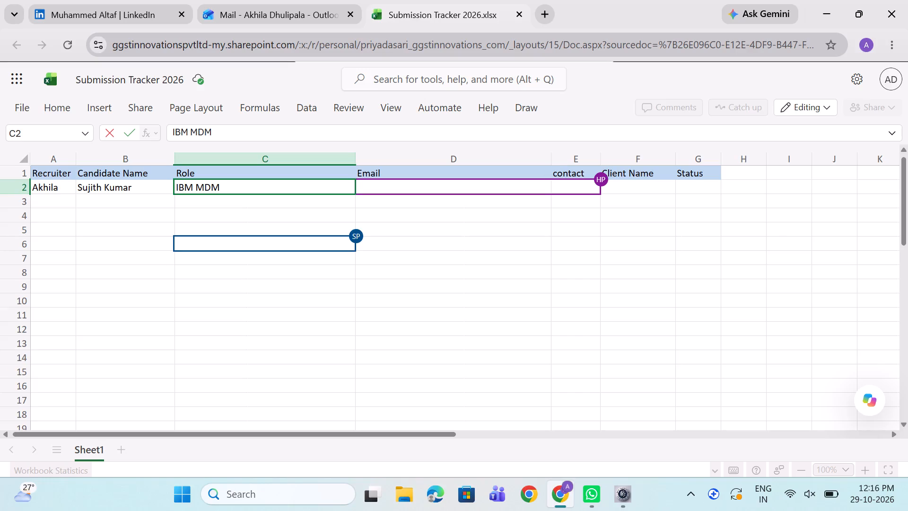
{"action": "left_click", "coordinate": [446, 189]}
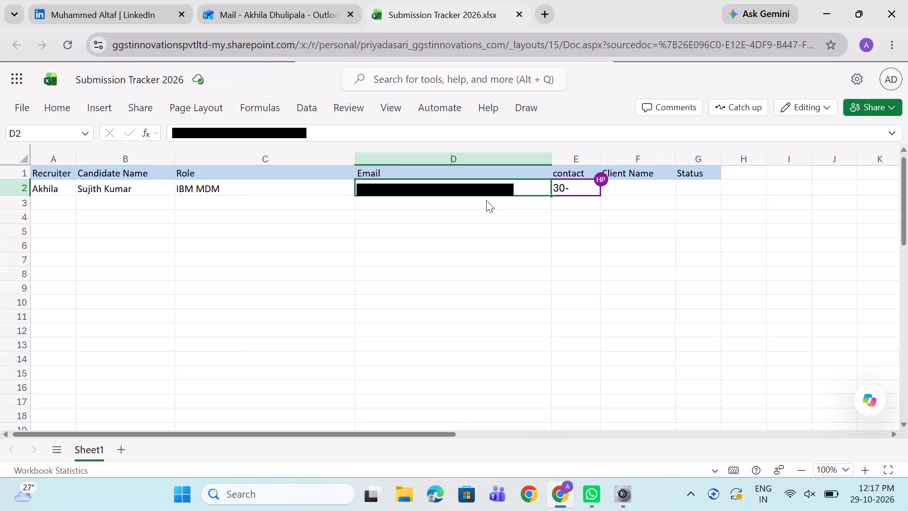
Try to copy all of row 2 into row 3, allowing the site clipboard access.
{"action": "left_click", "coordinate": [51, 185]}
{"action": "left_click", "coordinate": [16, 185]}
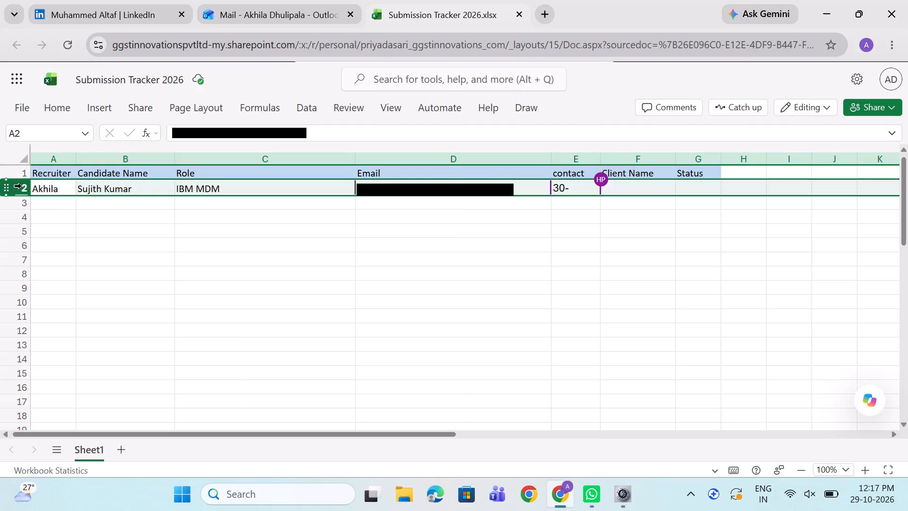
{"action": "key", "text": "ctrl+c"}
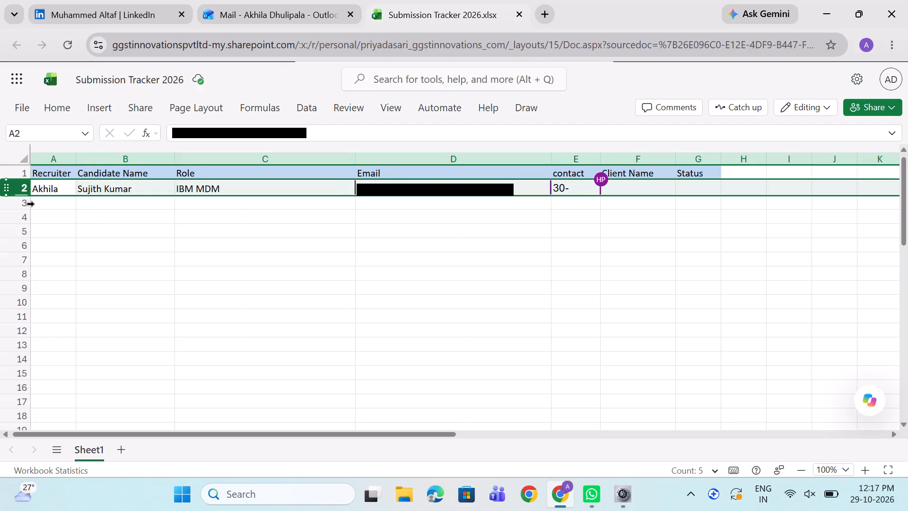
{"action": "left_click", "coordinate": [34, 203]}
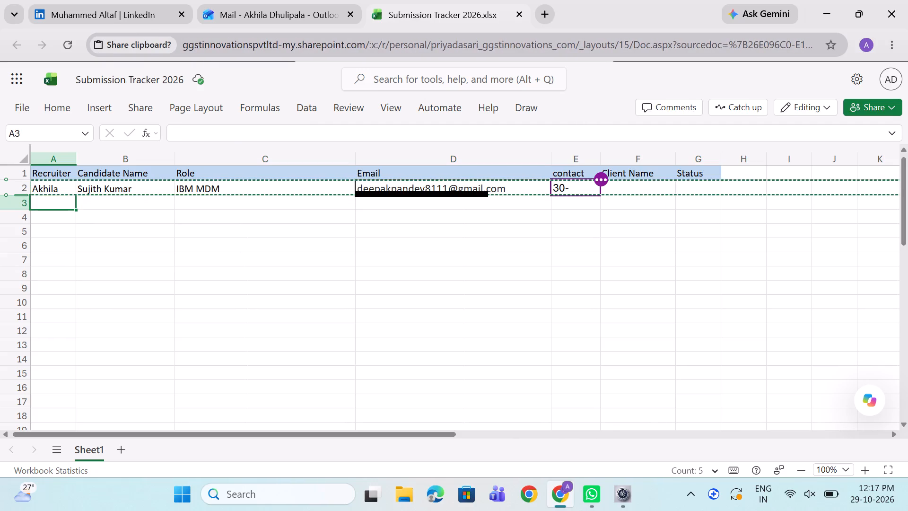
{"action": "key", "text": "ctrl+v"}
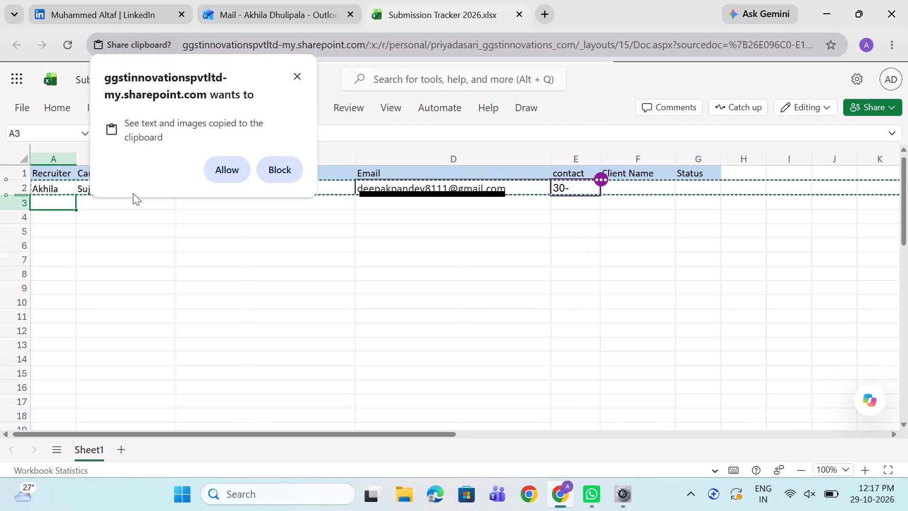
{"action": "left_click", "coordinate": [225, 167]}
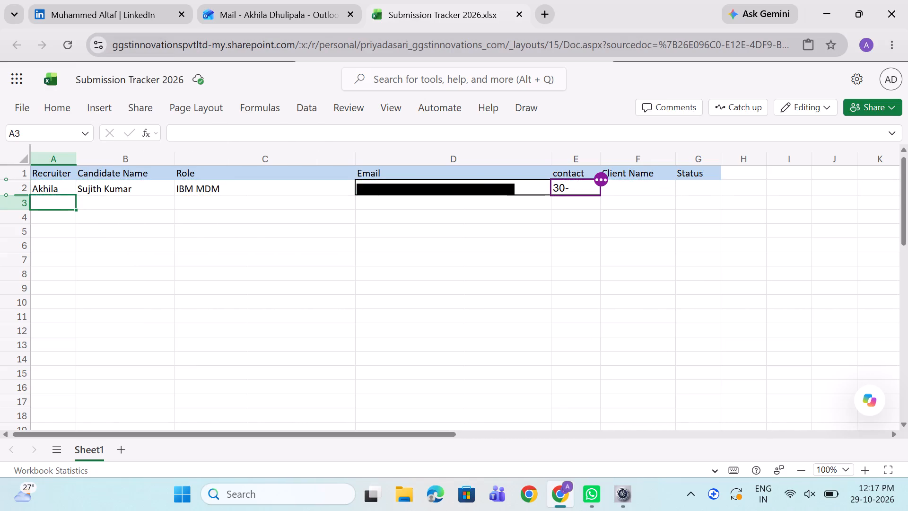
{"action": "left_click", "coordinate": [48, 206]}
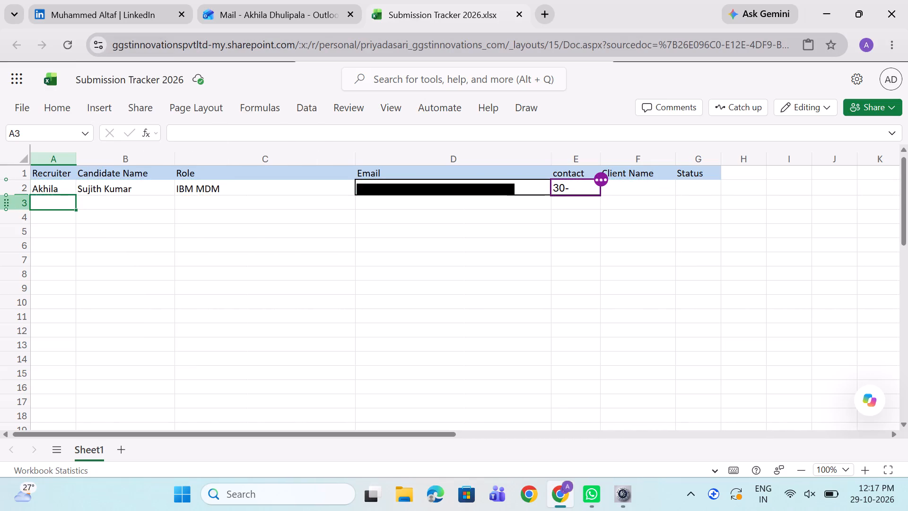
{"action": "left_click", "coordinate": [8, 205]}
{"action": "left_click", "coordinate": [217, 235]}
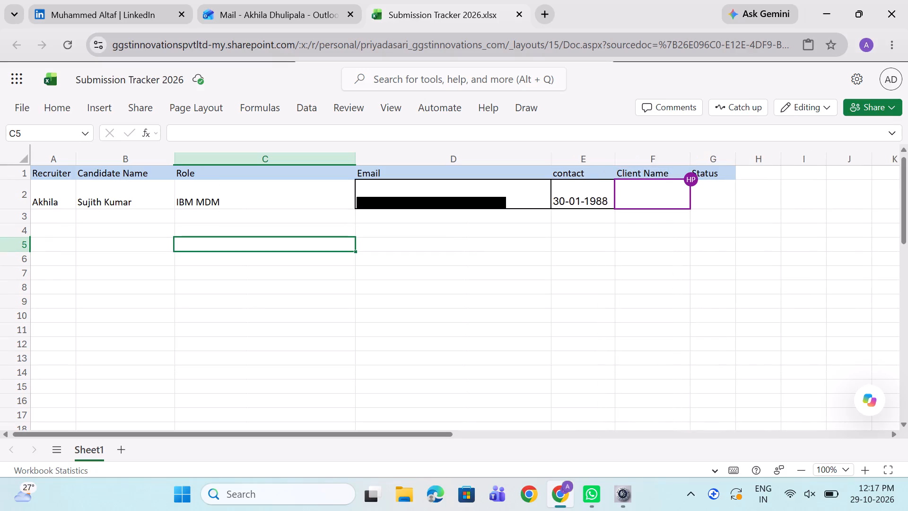
Clear the Email, Role, Candidate Name and Recruiter cells in row 2.
{"action": "left_click", "coordinate": [52, 203]}
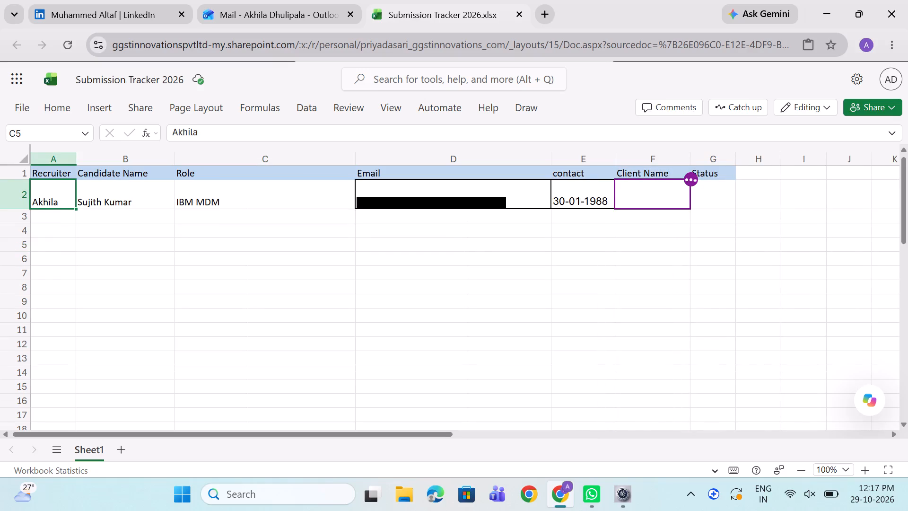
{"action": "left_click", "coordinate": [140, 201]}
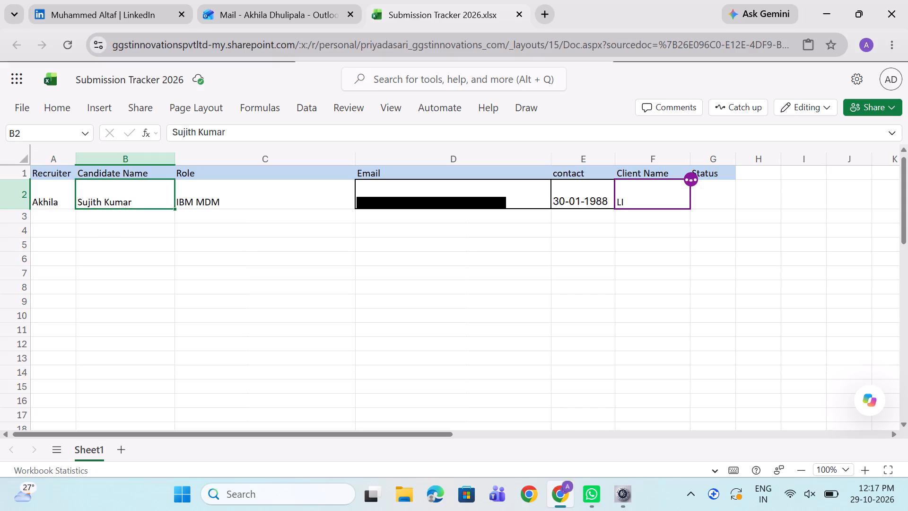
{"action": "left_click", "coordinate": [239, 203]}
{"action": "left_click", "coordinate": [489, 205]}
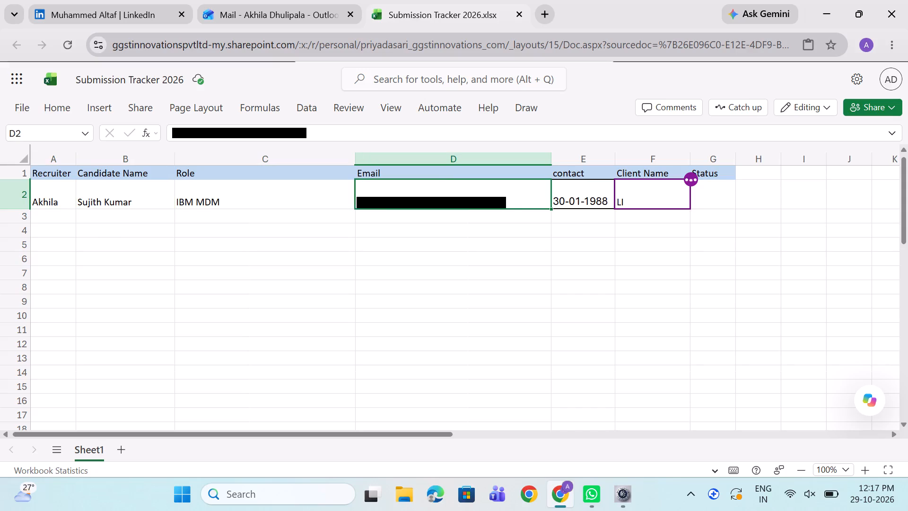
{"action": "key", "text": "BackSpace"}
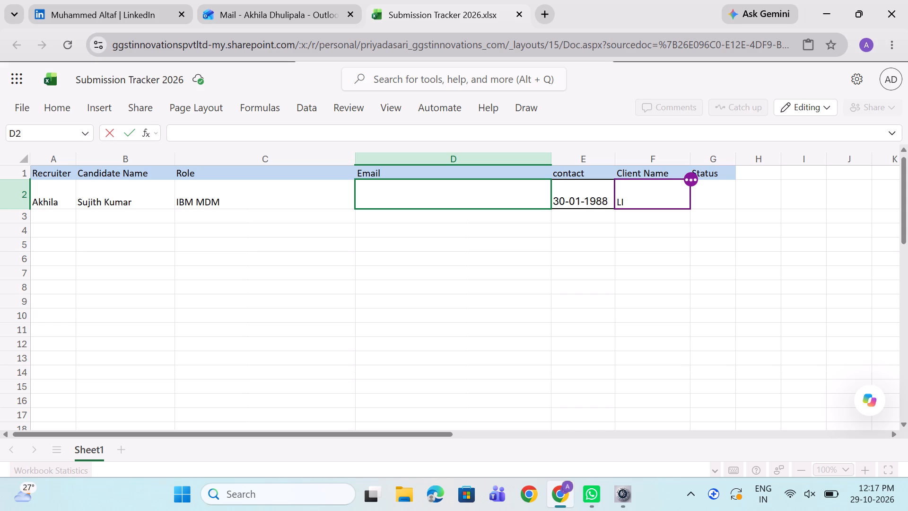
{"action": "left_click", "coordinate": [279, 202]}
{"action": "key", "text": "BackSpace"}
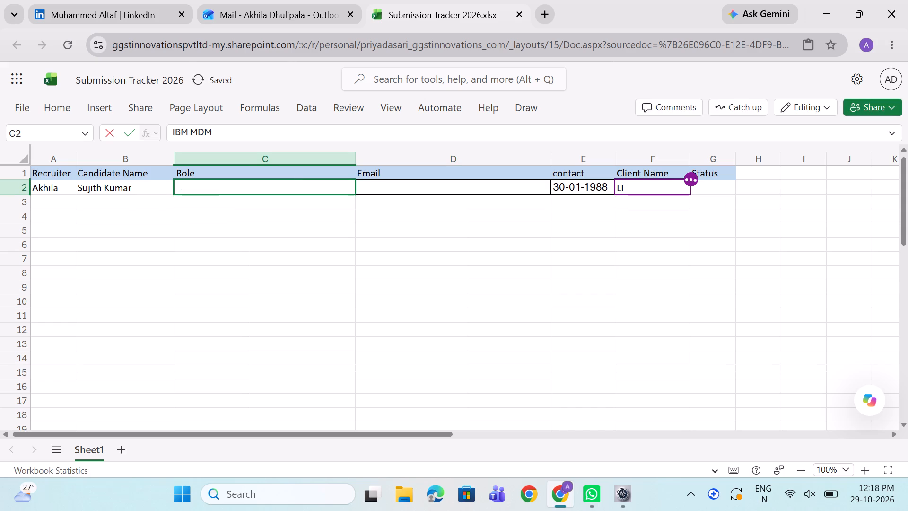
{"action": "left_click", "coordinate": [154, 189]}
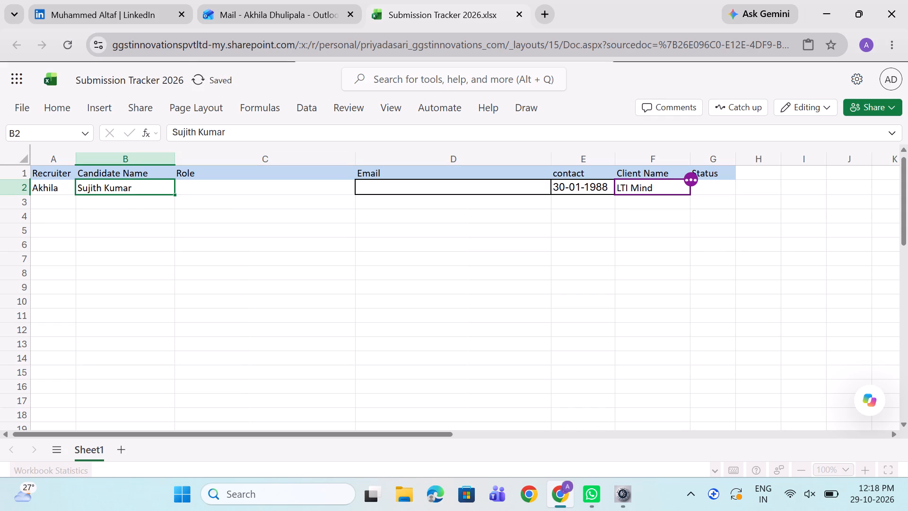
{"action": "key", "text": "BackSpace"}
{"action": "left_click", "coordinate": [55, 188]}
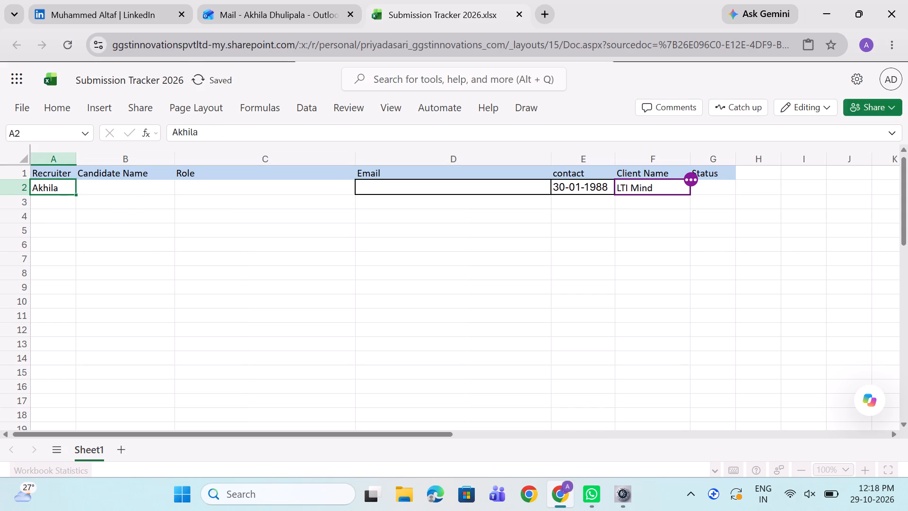
{"action": "key", "text": "BackSpace"}
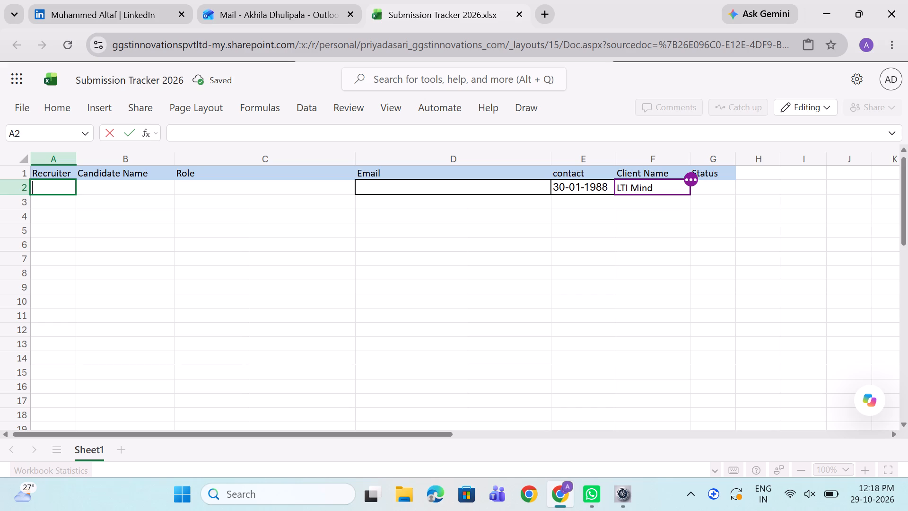
Fill row 3 with Akhila as recruiter, the candidate's name, and IBM MDM as the role.
{"action": "left_click", "coordinate": [48, 202]}
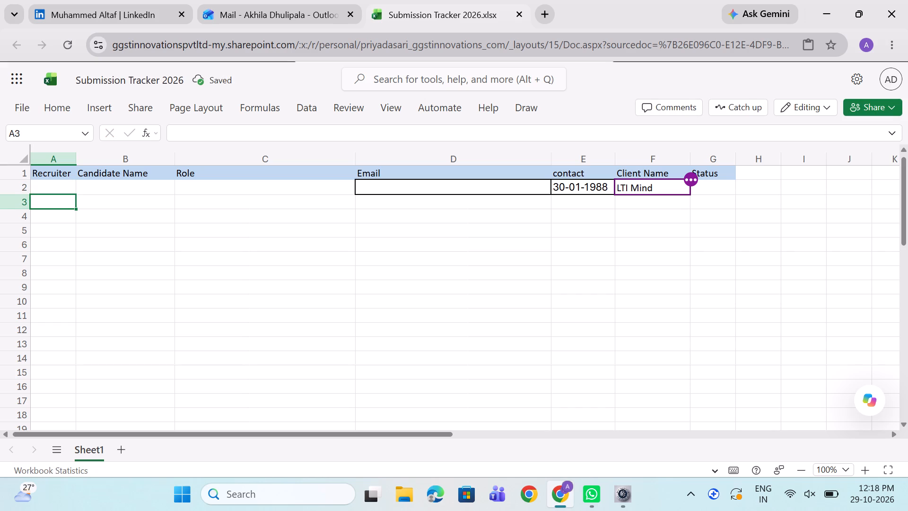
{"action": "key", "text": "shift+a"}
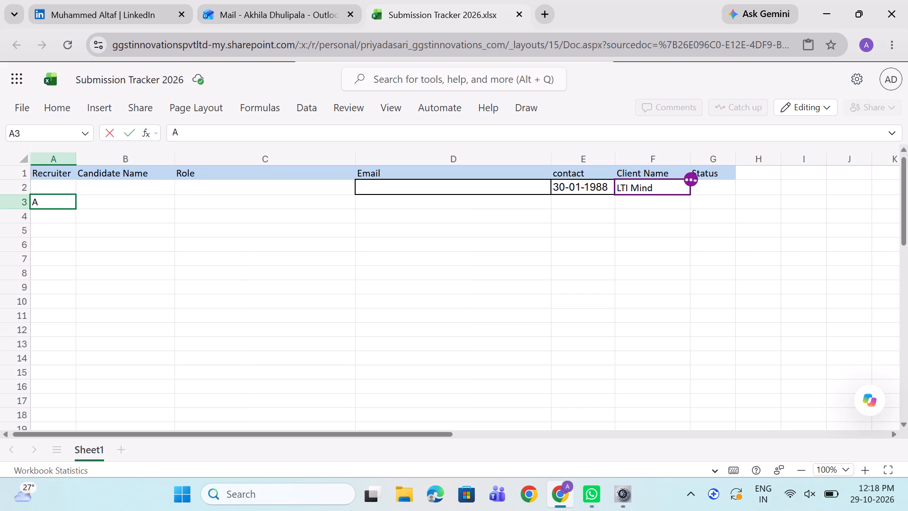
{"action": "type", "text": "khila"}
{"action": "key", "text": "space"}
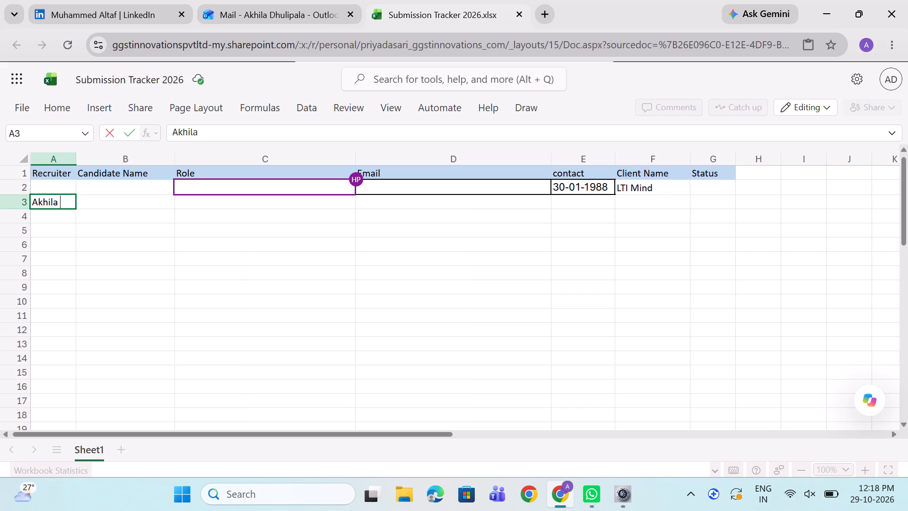
{"action": "left_click", "coordinate": [97, 204]}
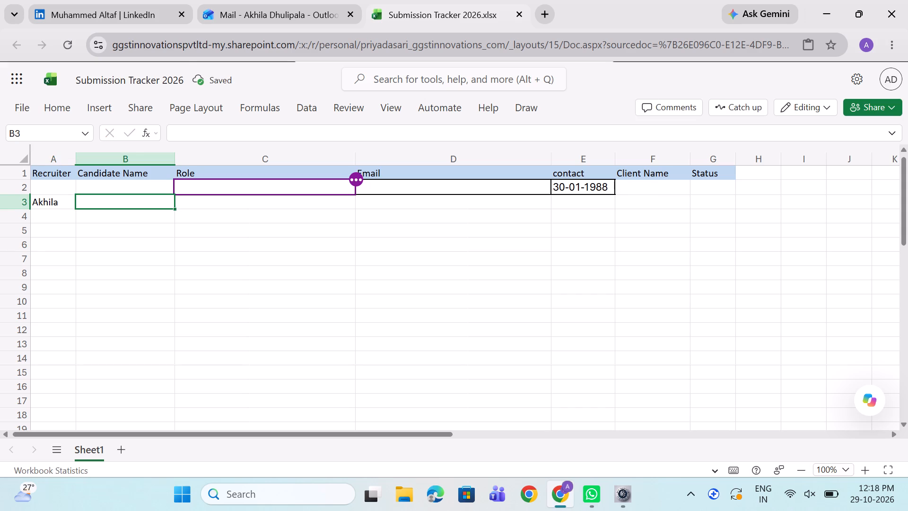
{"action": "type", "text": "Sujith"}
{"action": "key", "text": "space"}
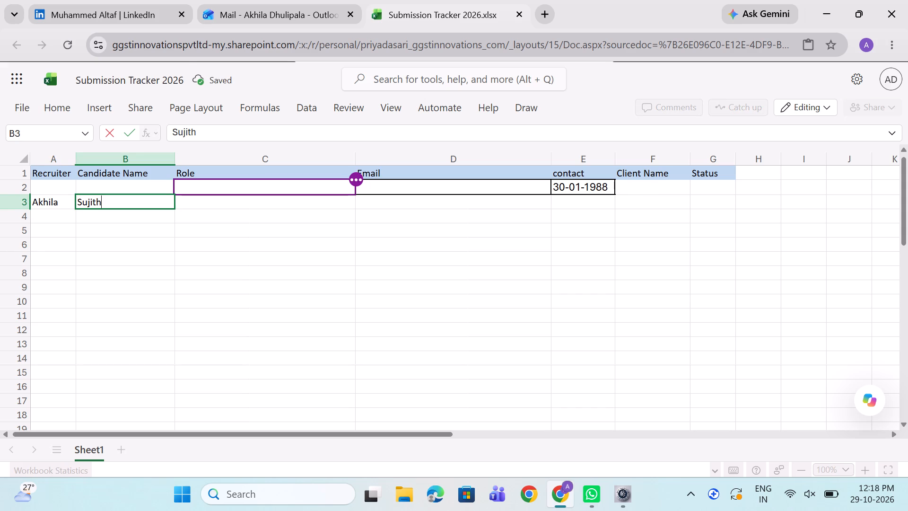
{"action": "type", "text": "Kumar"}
{"action": "left_click", "coordinate": [205, 203]}
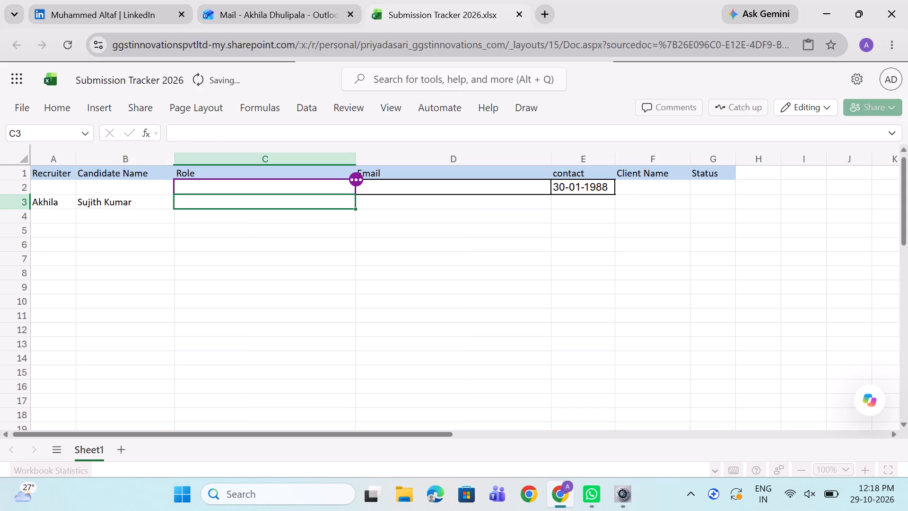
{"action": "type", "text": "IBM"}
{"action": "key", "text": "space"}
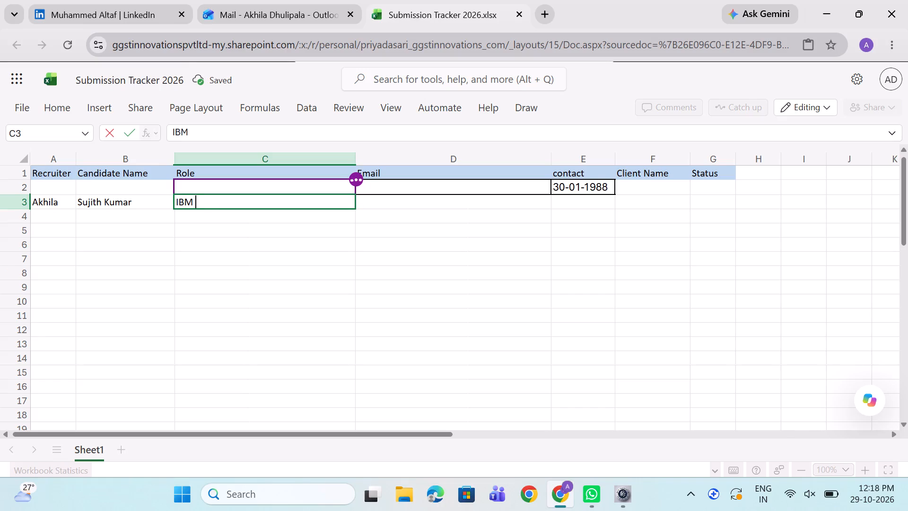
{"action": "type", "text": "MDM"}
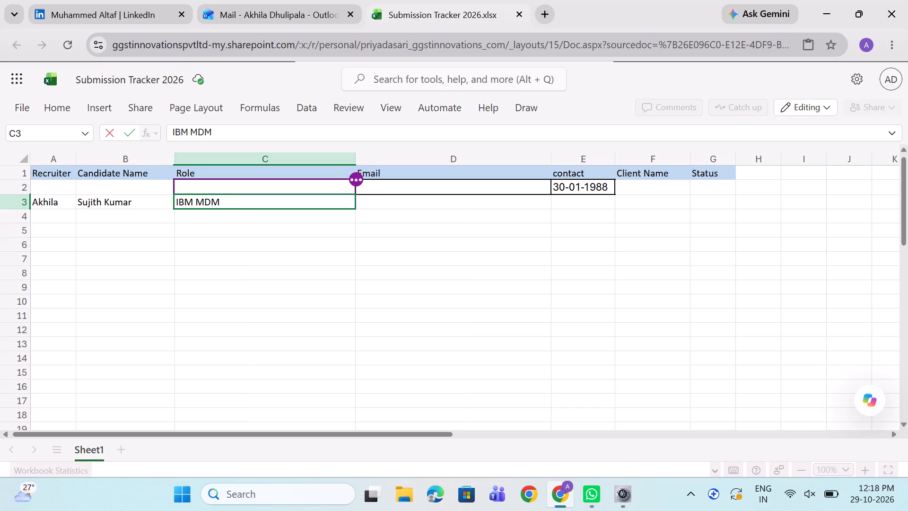
Enter the candidate's e-mail address in the Email cell D3 of the candidate's row.
{"action": "left_click", "coordinate": [381, 205]}
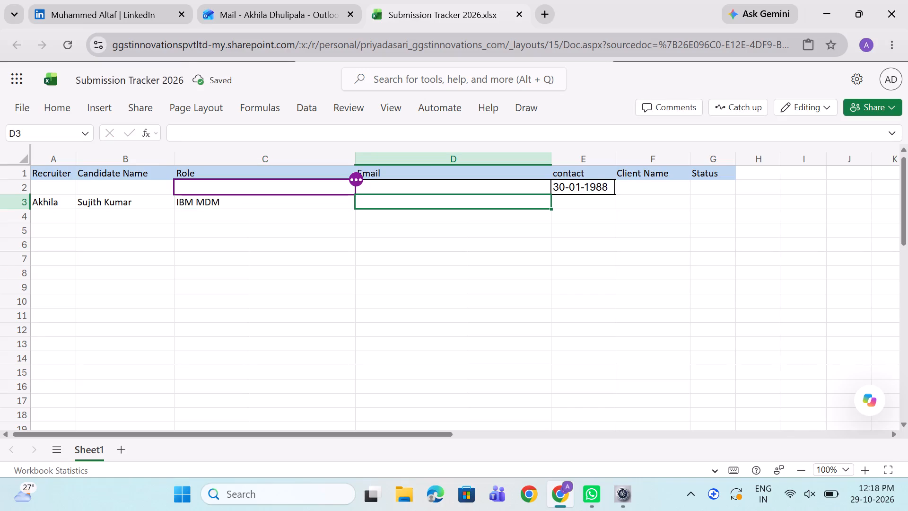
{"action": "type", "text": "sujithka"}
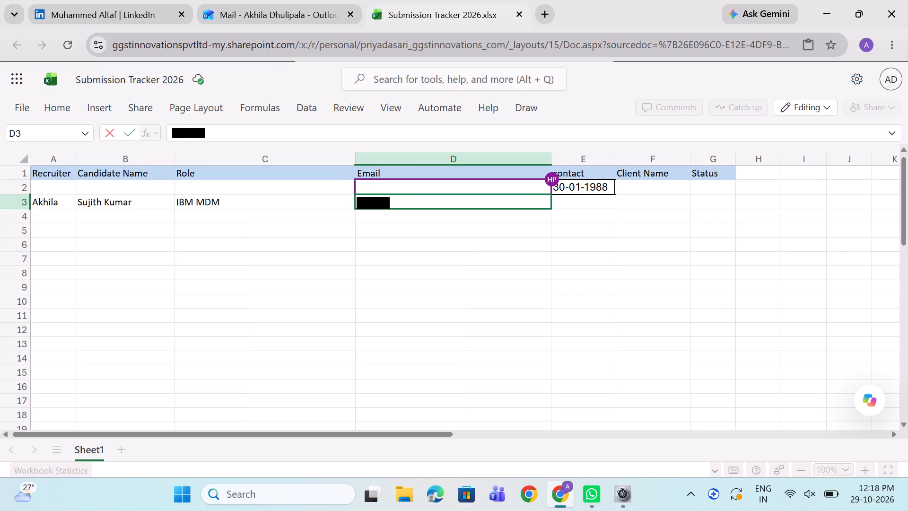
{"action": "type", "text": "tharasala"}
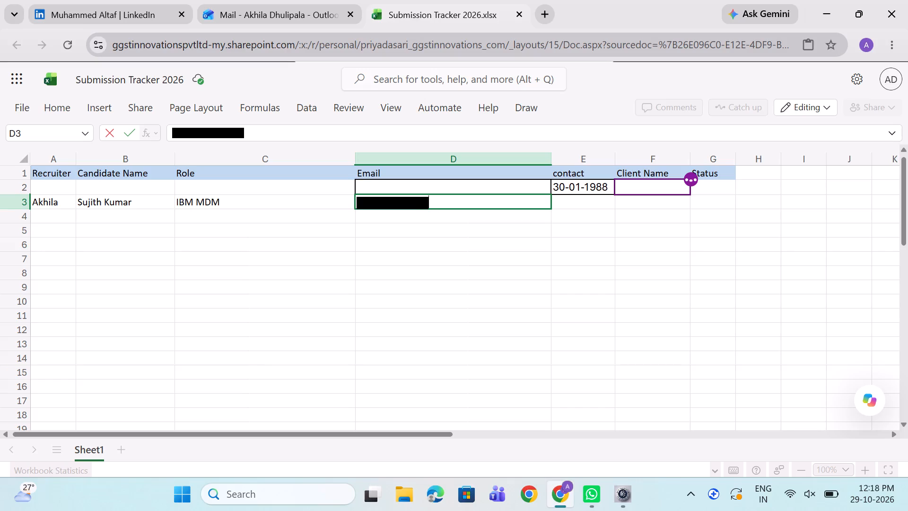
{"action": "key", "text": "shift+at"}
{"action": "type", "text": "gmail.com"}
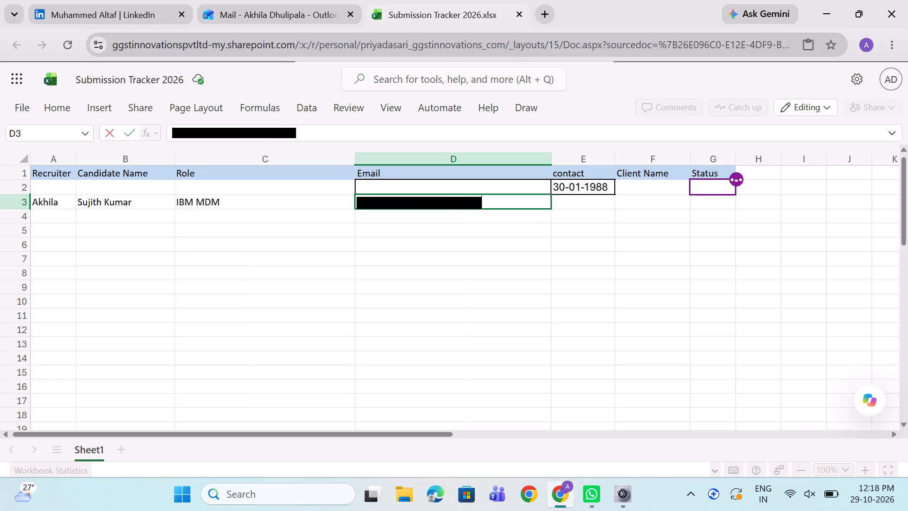
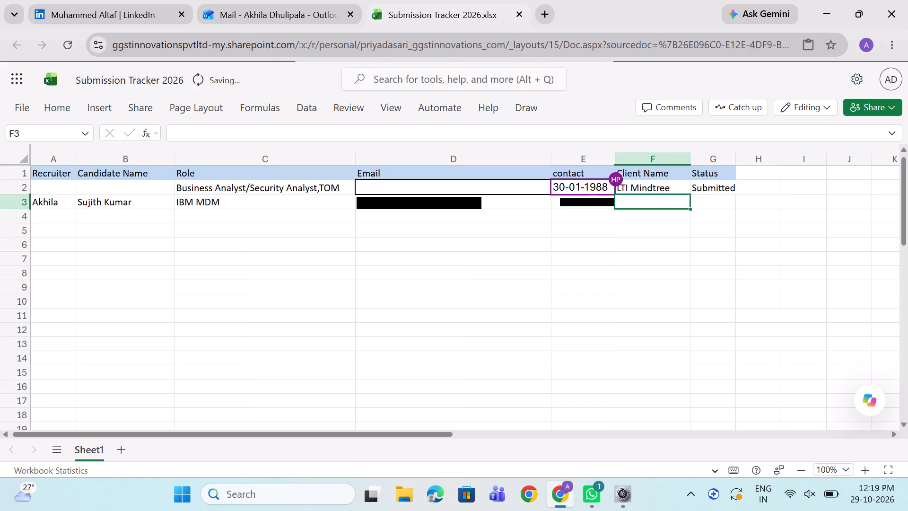
Complete row 3 with LTI Mindtree as the client name and Submitted as the status.
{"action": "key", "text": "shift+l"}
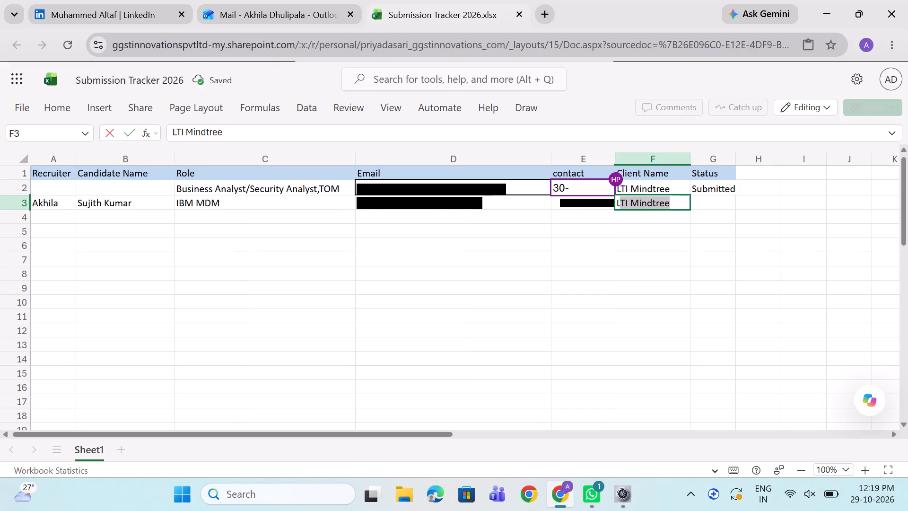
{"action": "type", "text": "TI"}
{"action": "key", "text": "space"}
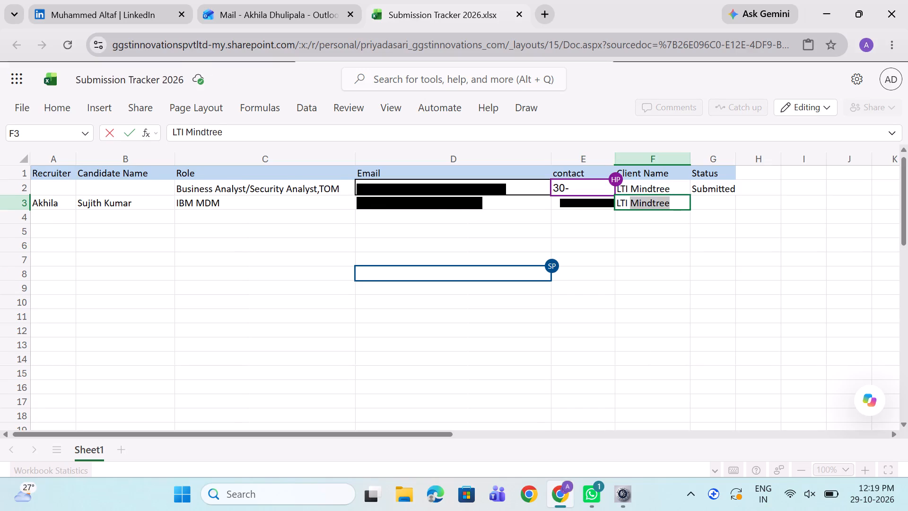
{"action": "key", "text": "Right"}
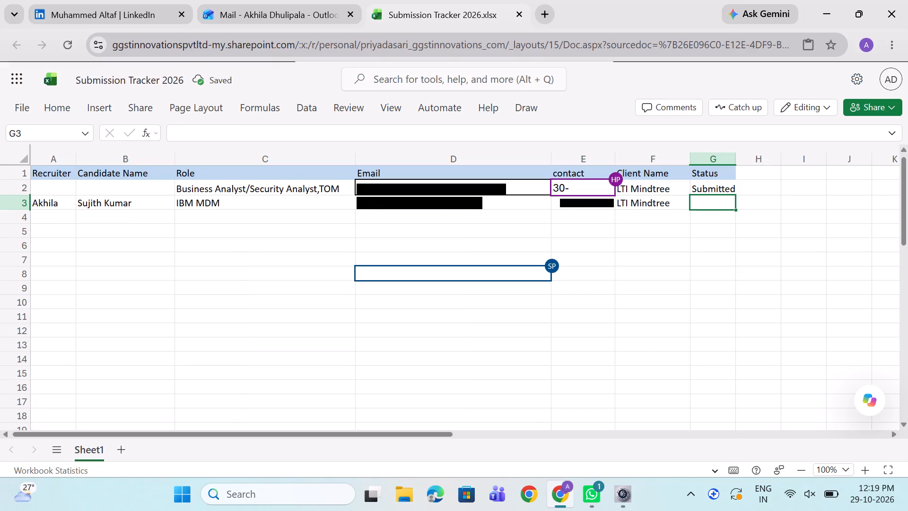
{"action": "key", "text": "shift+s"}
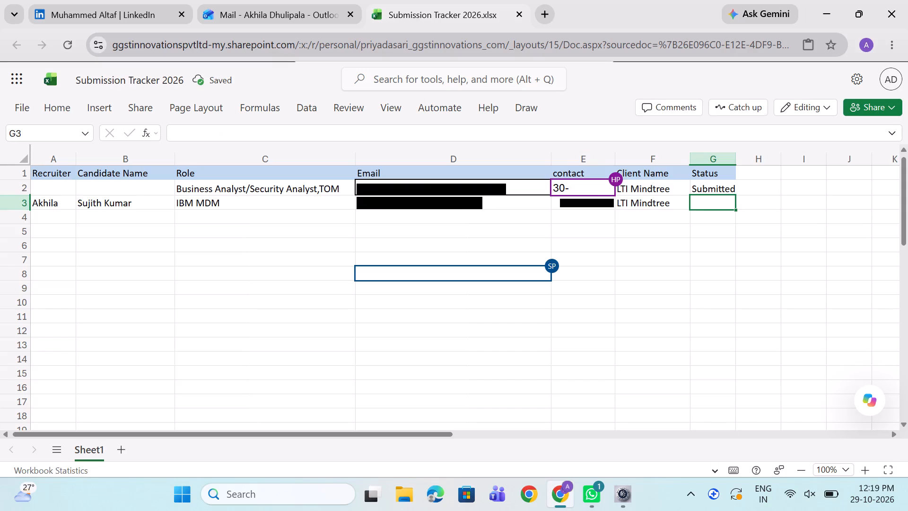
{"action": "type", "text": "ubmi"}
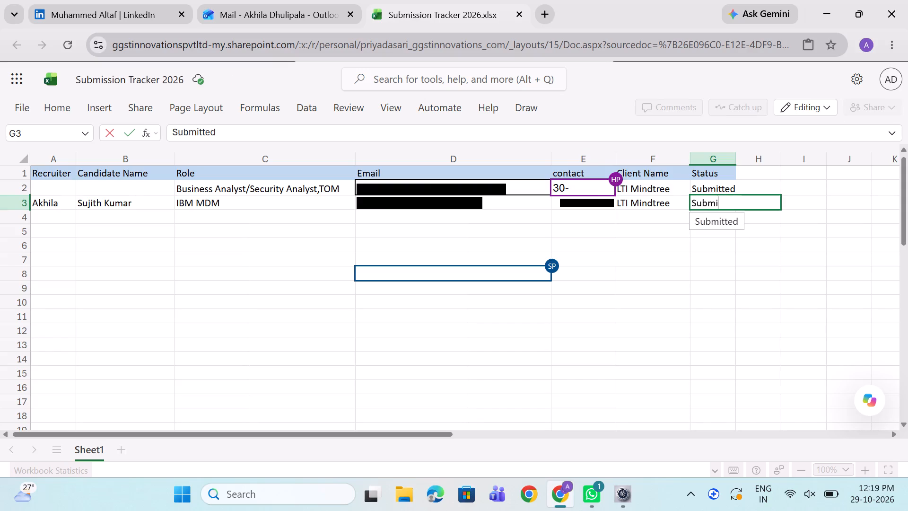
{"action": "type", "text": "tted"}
{"action": "left_click", "coordinate": [715, 262]}
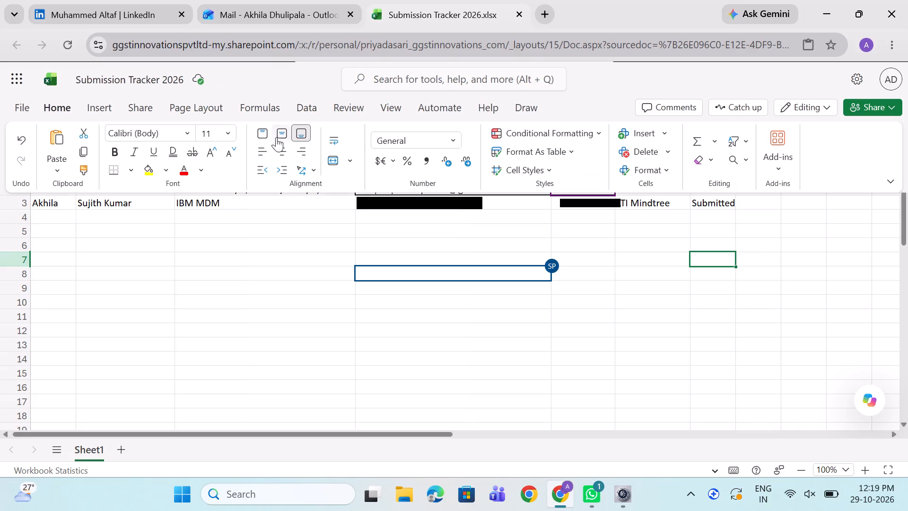
Centre the contents of row 3 horizontally.
{"action": "left_click", "coordinate": [284, 150]}
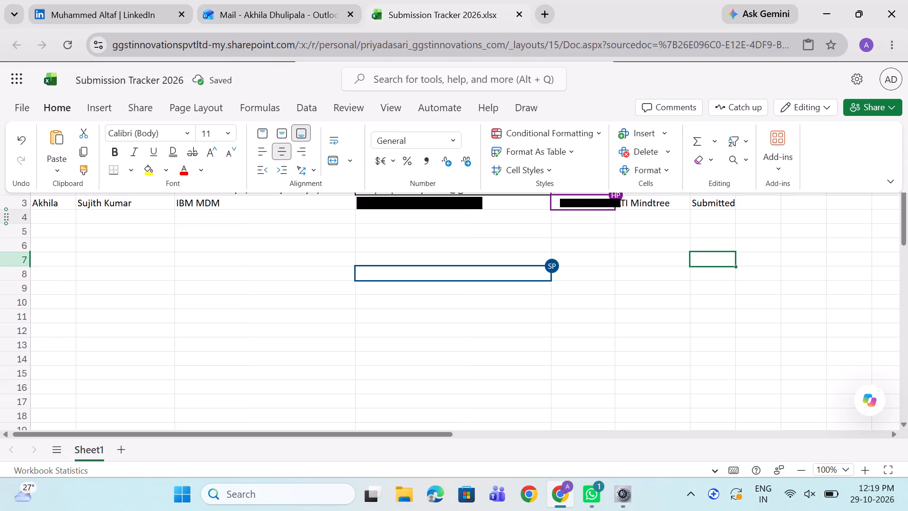
{"action": "left_click", "coordinate": [17, 205]}
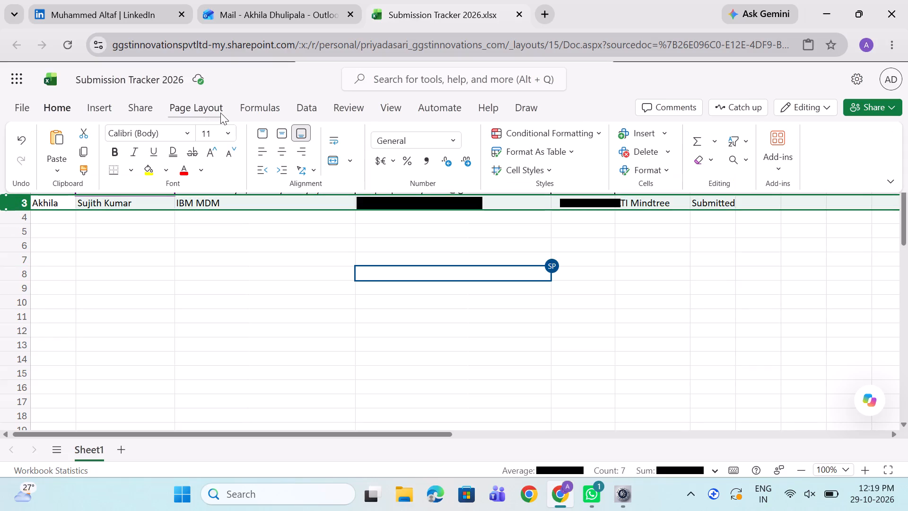
{"action": "left_click", "coordinate": [281, 150]}
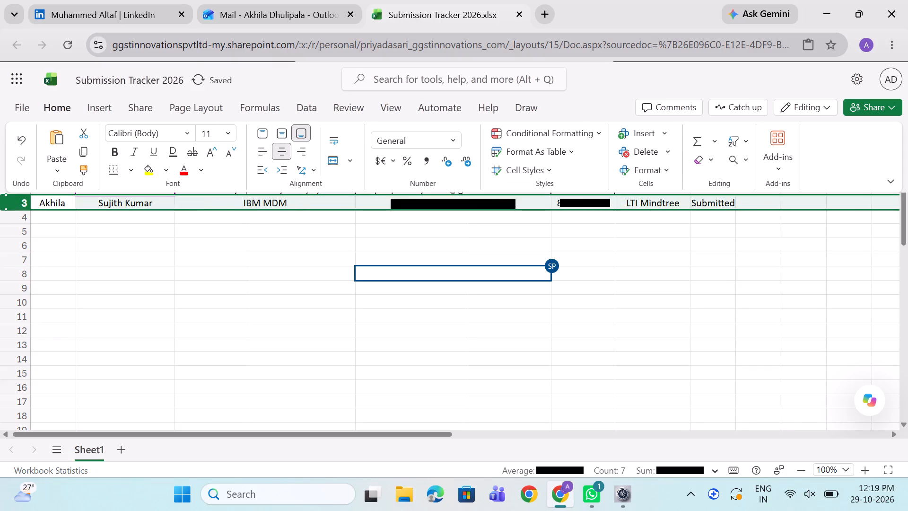
{"action": "left_click", "coordinate": [304, 248]}
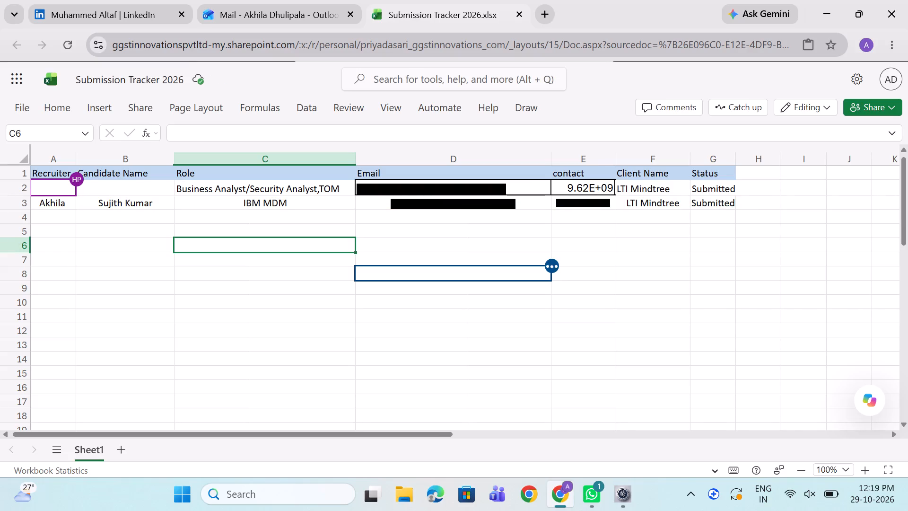
Widen the contact column slightly so its numbers fit.
{"action": "left_click_drag", "start_coordinate": [617, 159], "coordinate": [624, 159]}
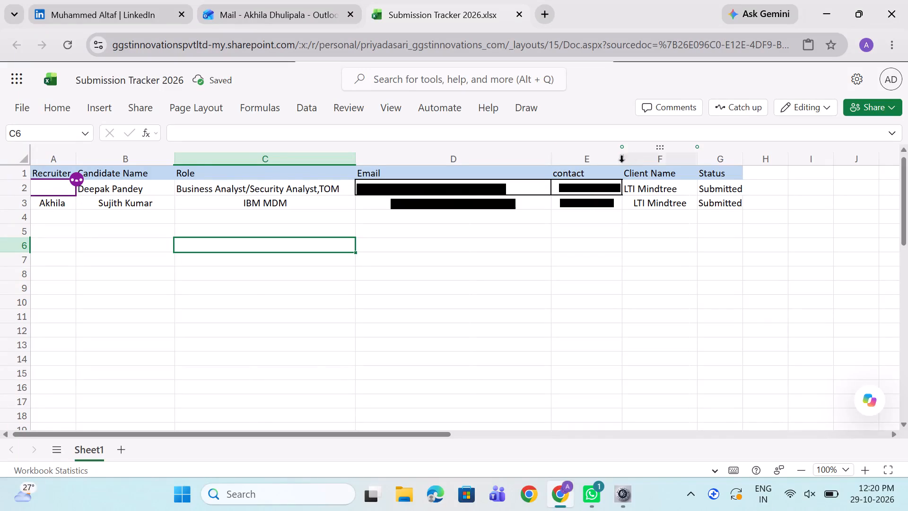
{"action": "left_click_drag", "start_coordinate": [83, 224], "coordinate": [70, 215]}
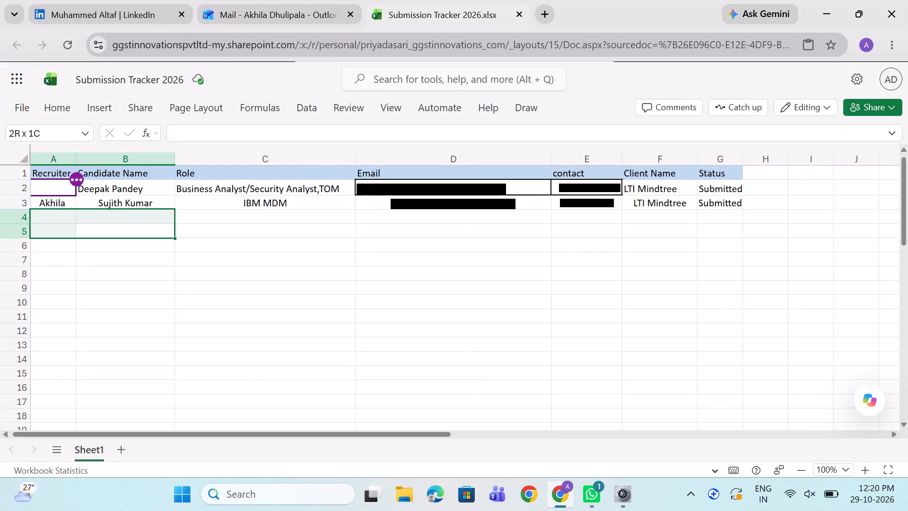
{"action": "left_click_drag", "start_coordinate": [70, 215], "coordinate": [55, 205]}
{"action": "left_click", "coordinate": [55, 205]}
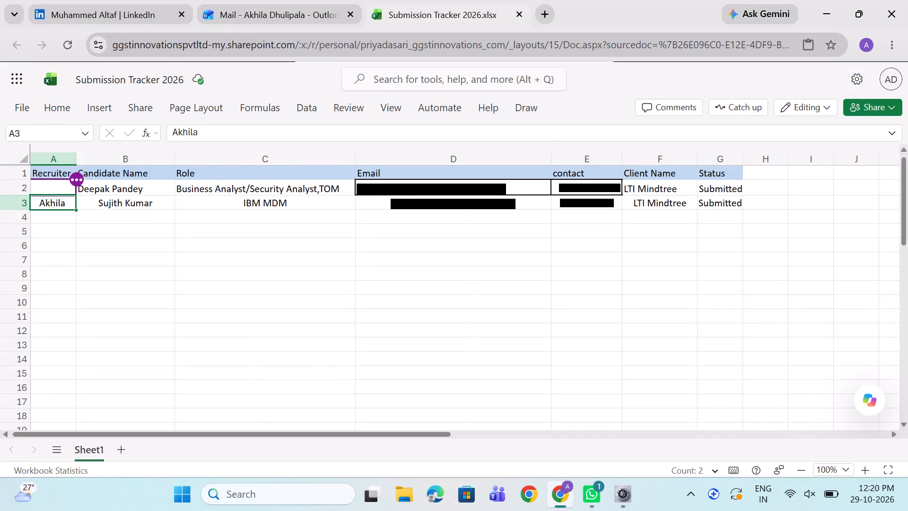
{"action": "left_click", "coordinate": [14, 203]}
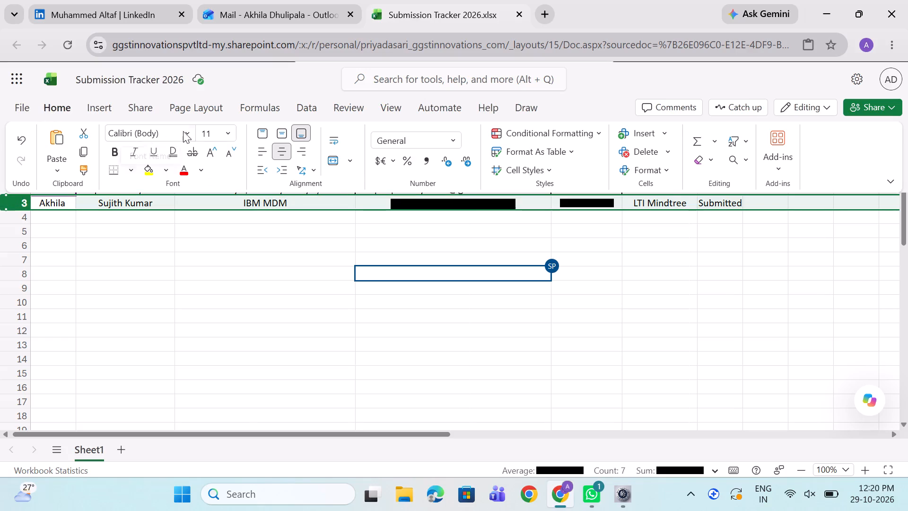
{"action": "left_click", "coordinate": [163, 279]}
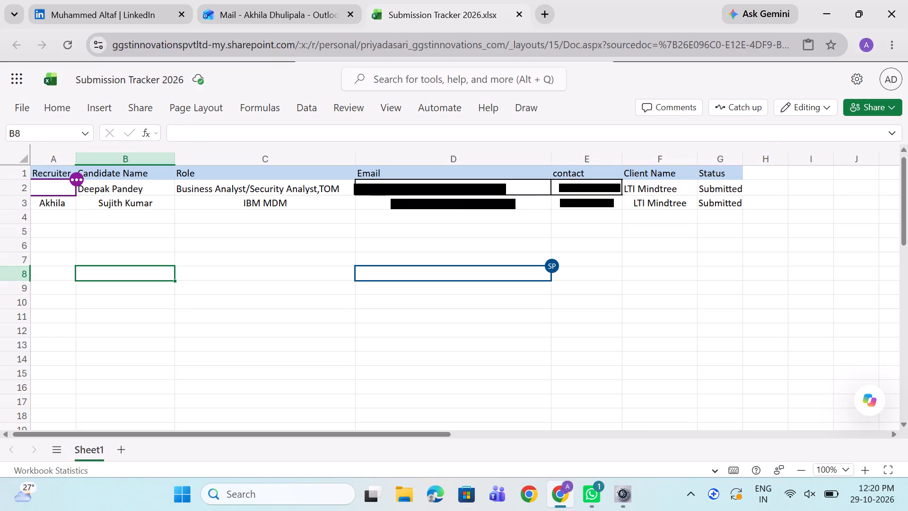
Save the workbook.
{"action": "key", "text": "ctrl+s"}
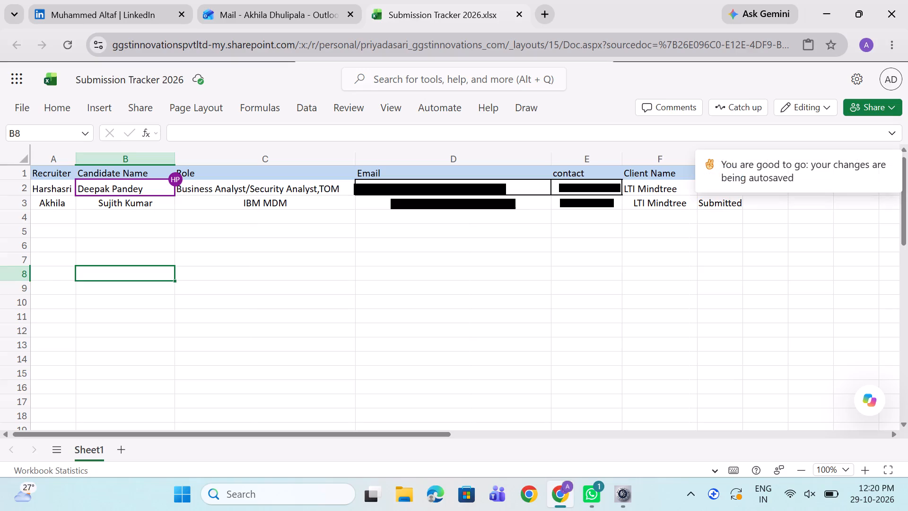
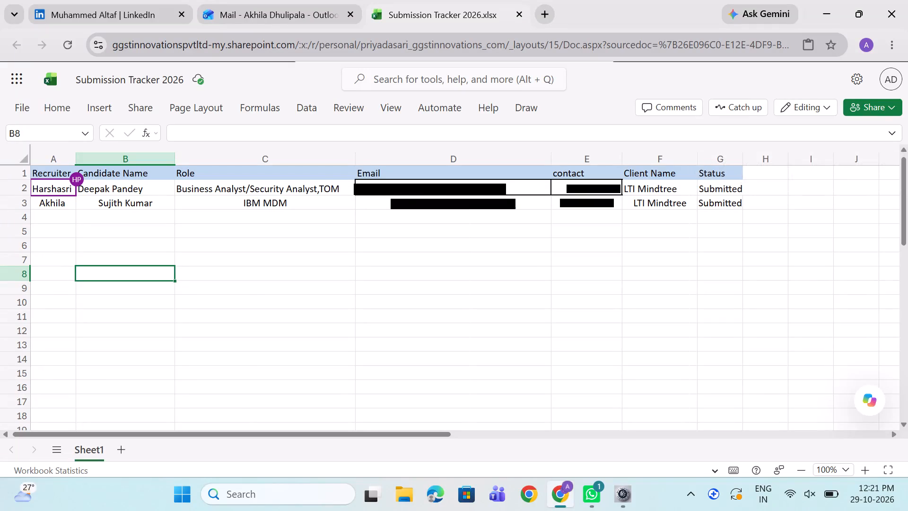
Save the Submission Tracker 2026 workbook again.
{"action": "key", "text": "ctrl+s"}
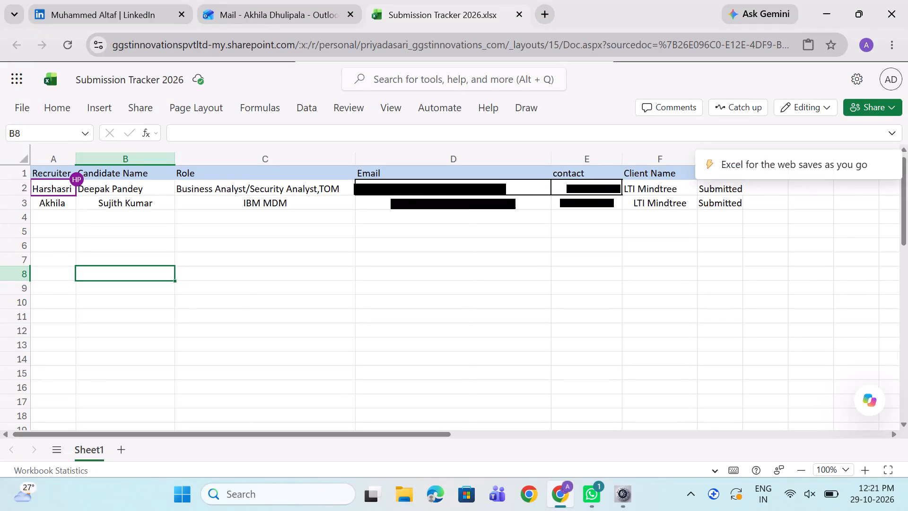